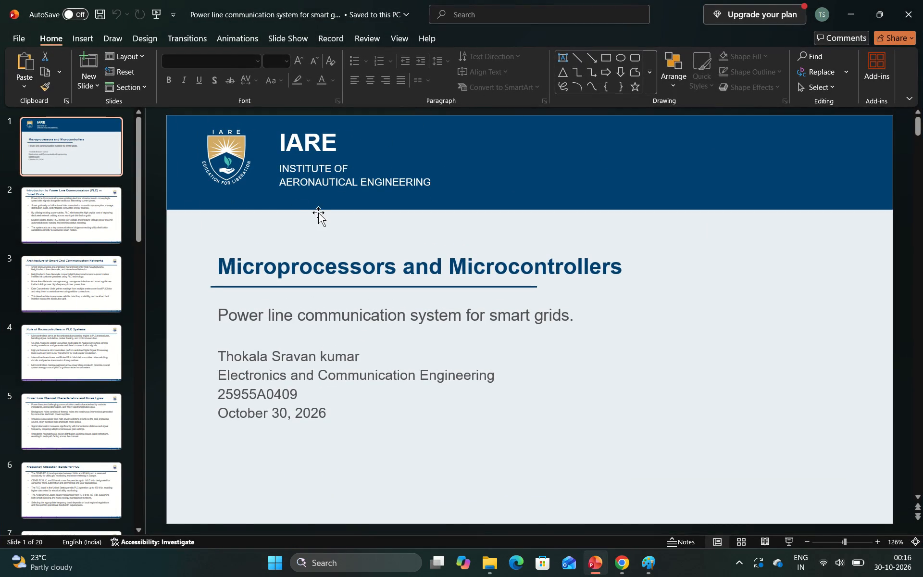
pyautogui.click(327, 35)
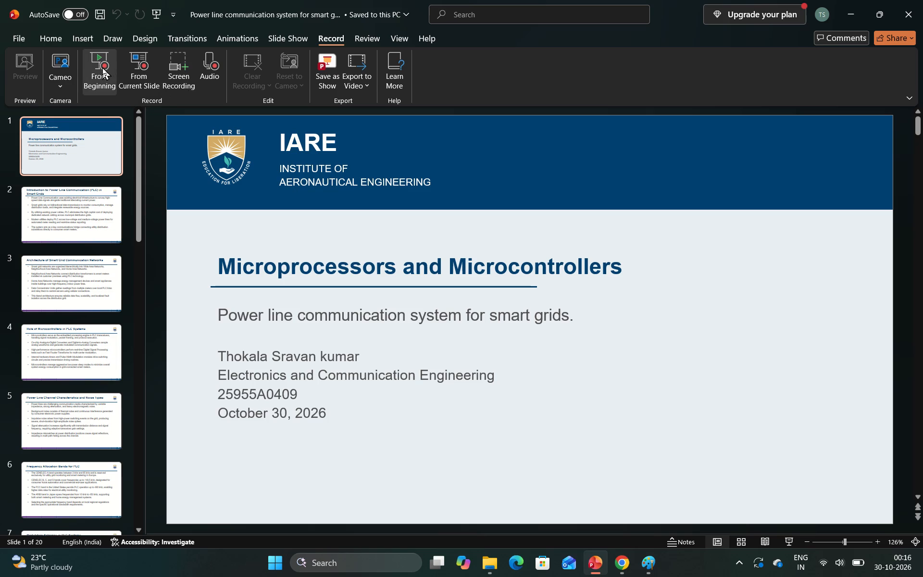
pyautogui.click(100, 69)
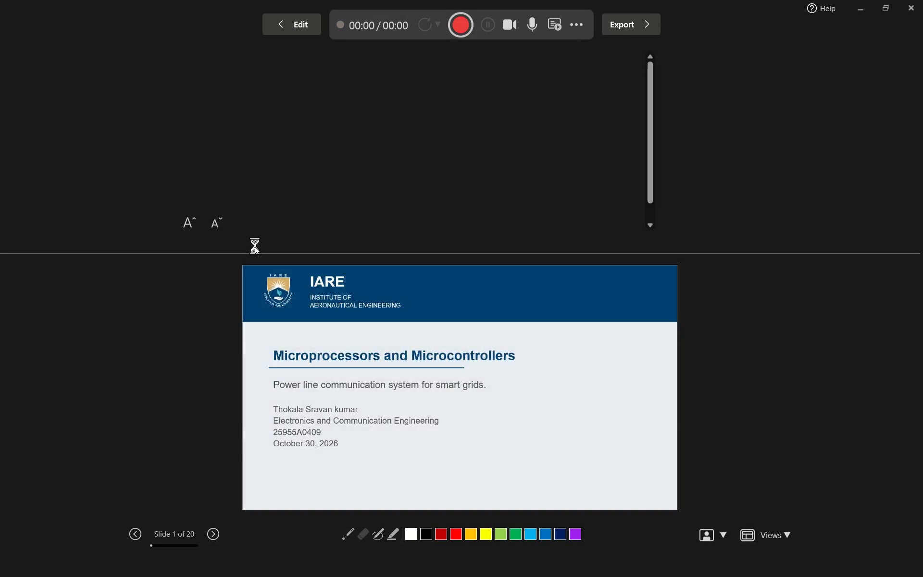
pyautogui.click(656, 400)
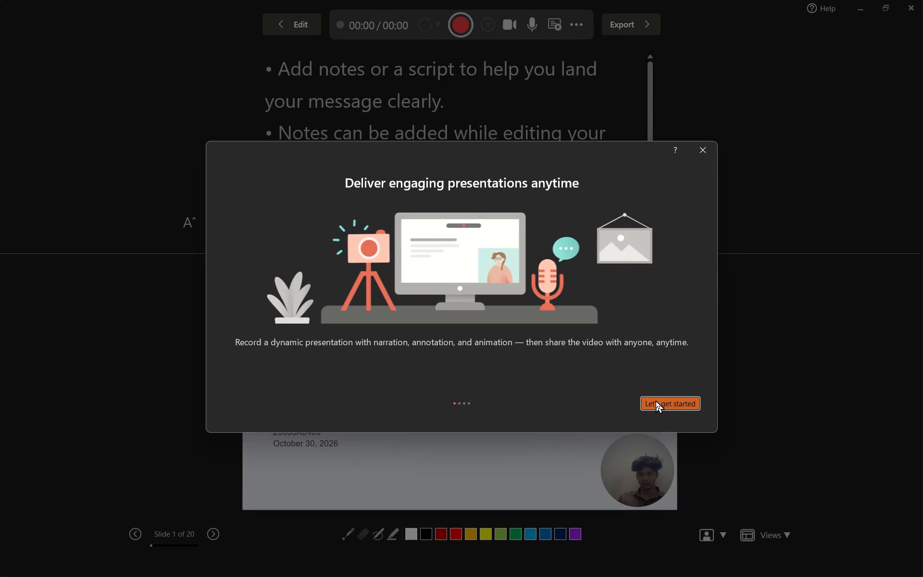
pyautogui.click(656, 400)
pyautogui.click(656, 400)
pyautogui.click(694, 406)
pyautogui.click(694, 406)
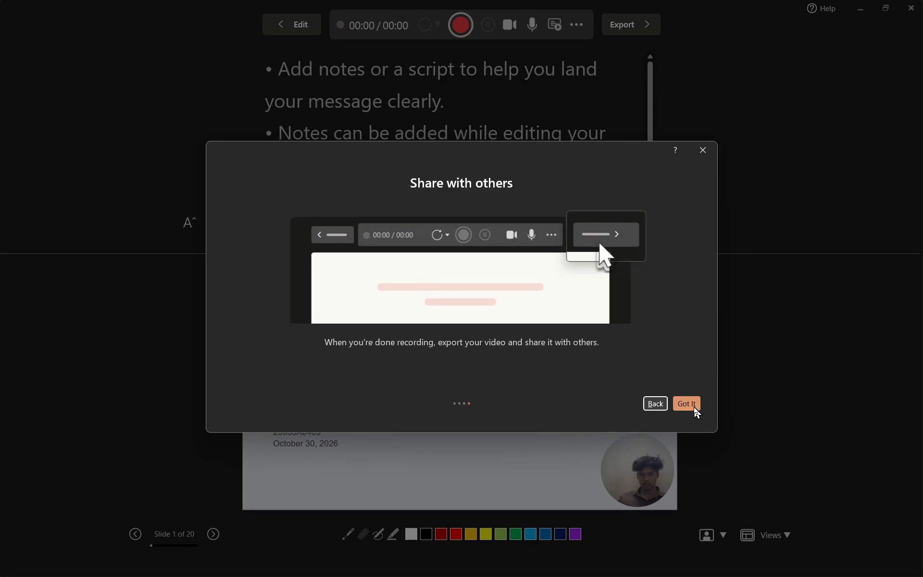
pyautogui.click(694, 406)
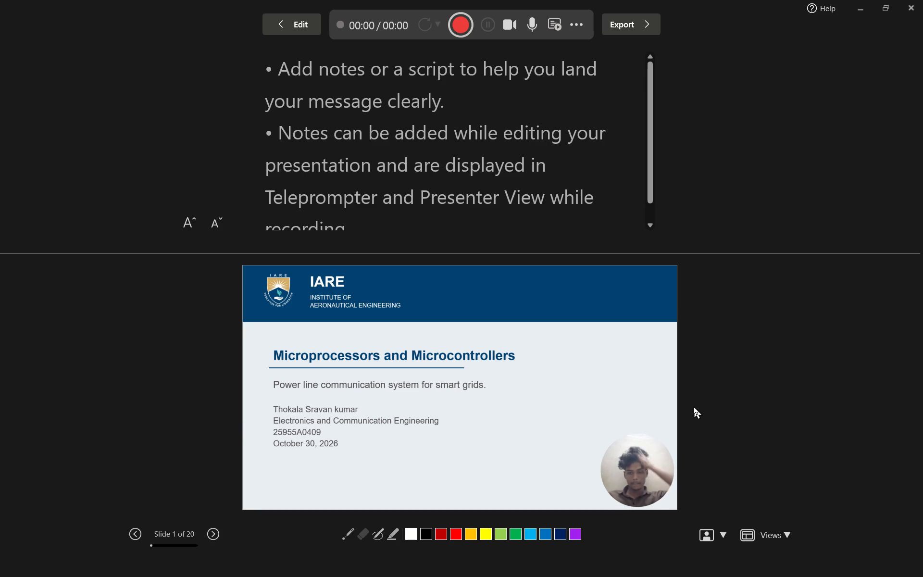
pyautogui.click(636, 477)
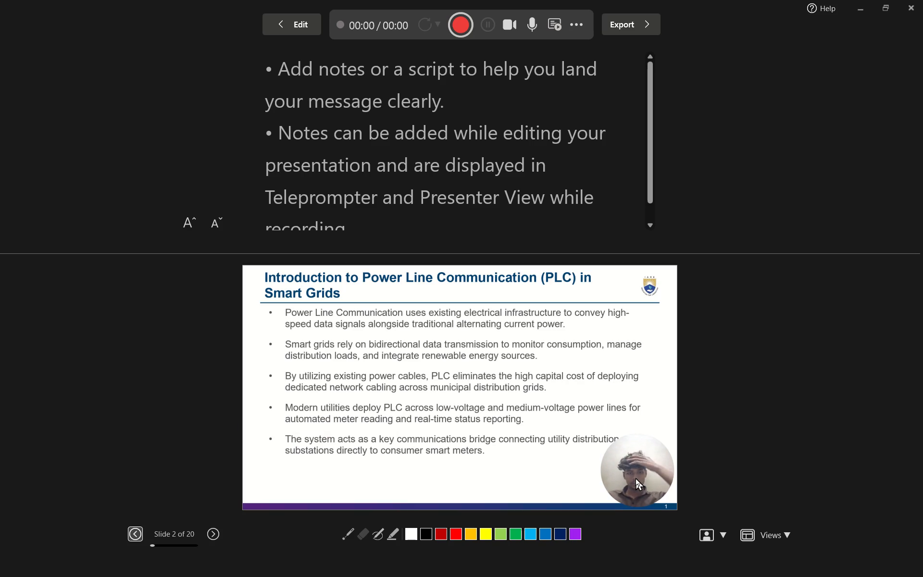
pyautogui.press('Left')
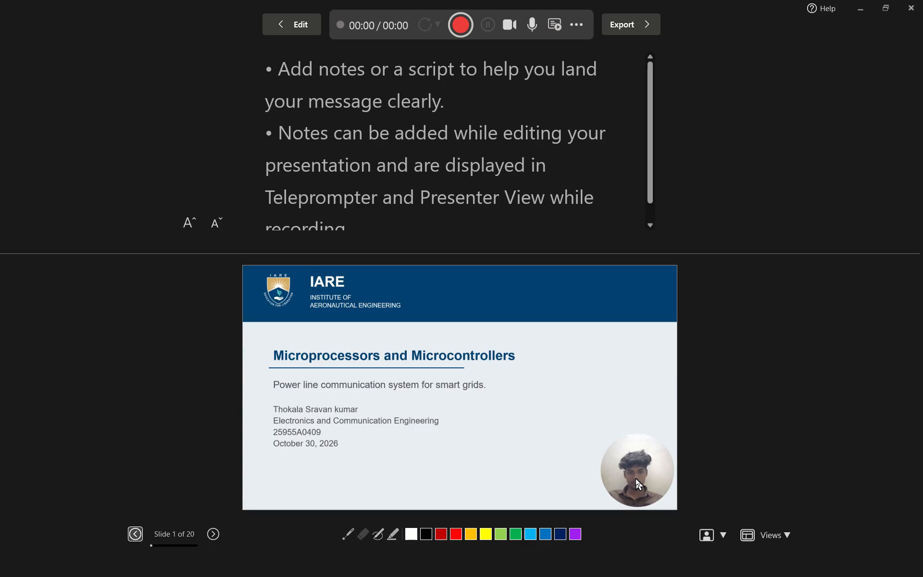
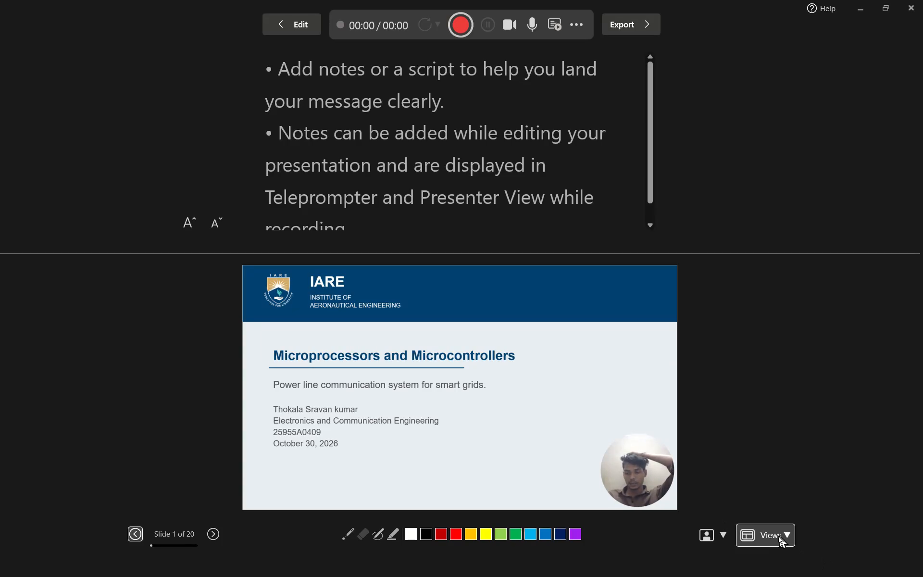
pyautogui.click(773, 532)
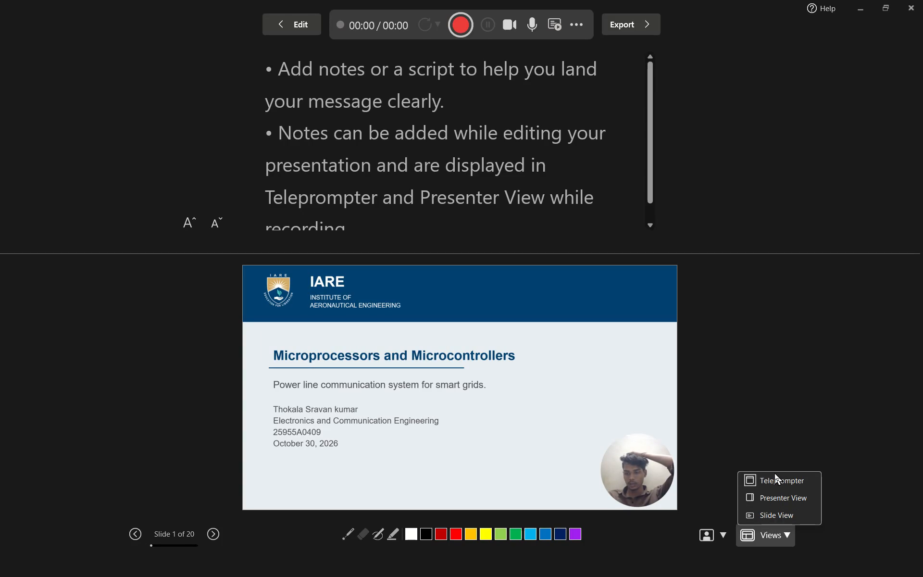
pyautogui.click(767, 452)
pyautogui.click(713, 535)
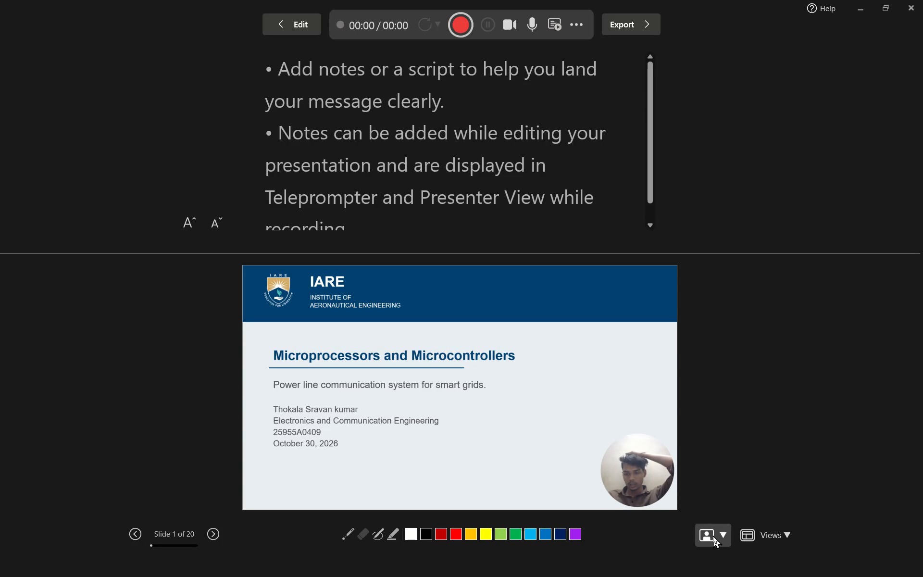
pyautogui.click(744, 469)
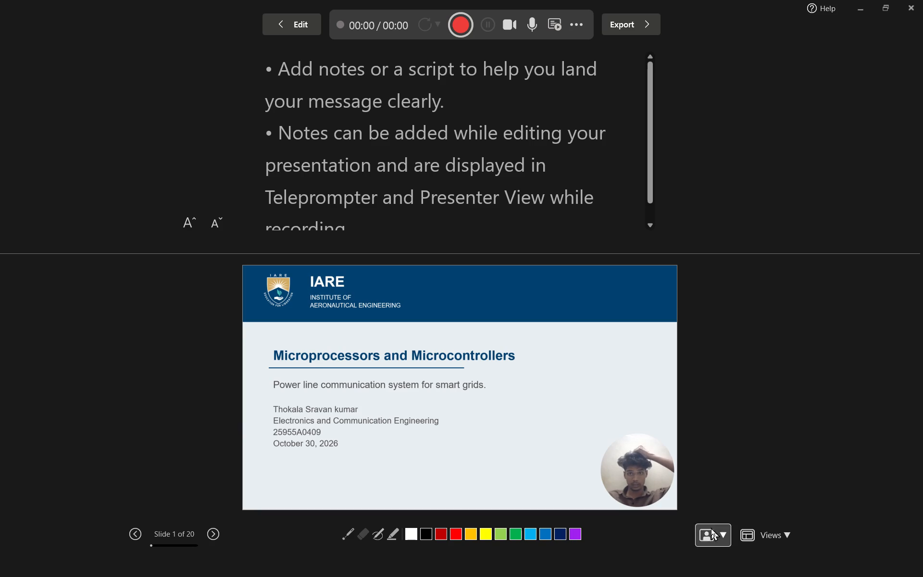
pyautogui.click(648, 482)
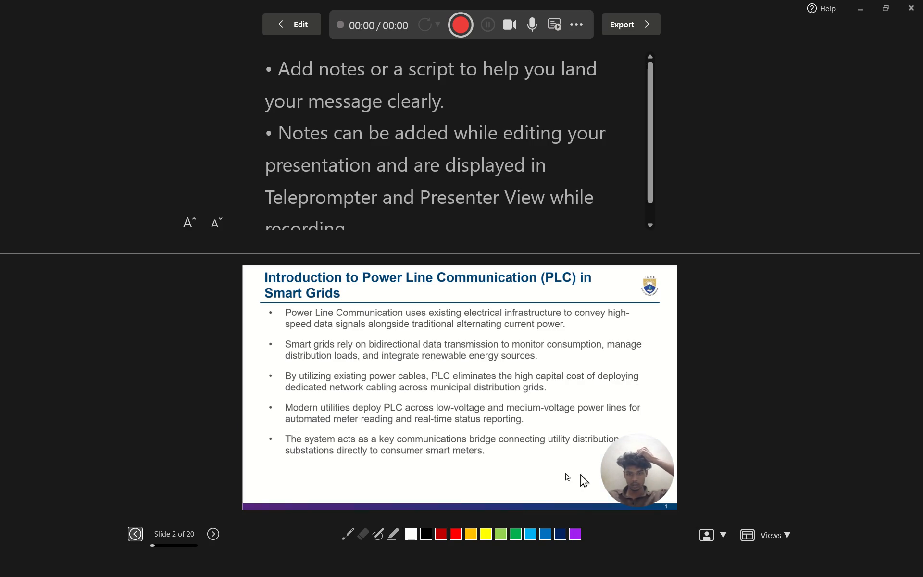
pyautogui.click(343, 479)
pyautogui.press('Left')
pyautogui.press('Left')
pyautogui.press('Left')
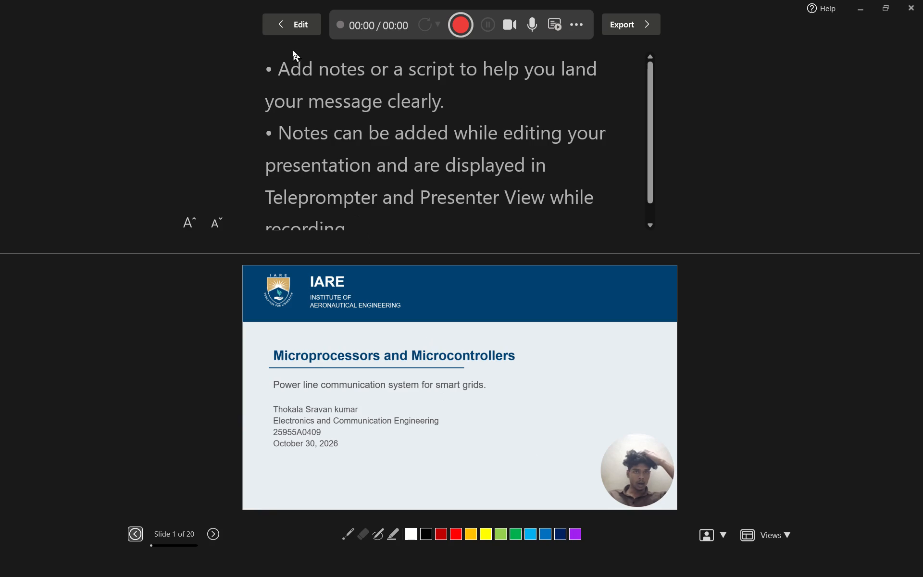
# Leave the recording view and return to editing the slides.
pyautogui.click(281, 22)
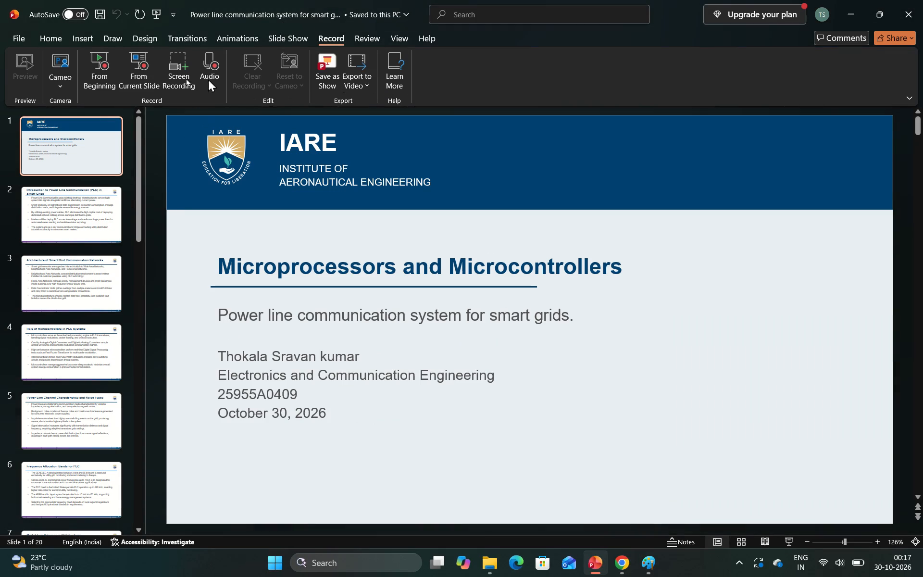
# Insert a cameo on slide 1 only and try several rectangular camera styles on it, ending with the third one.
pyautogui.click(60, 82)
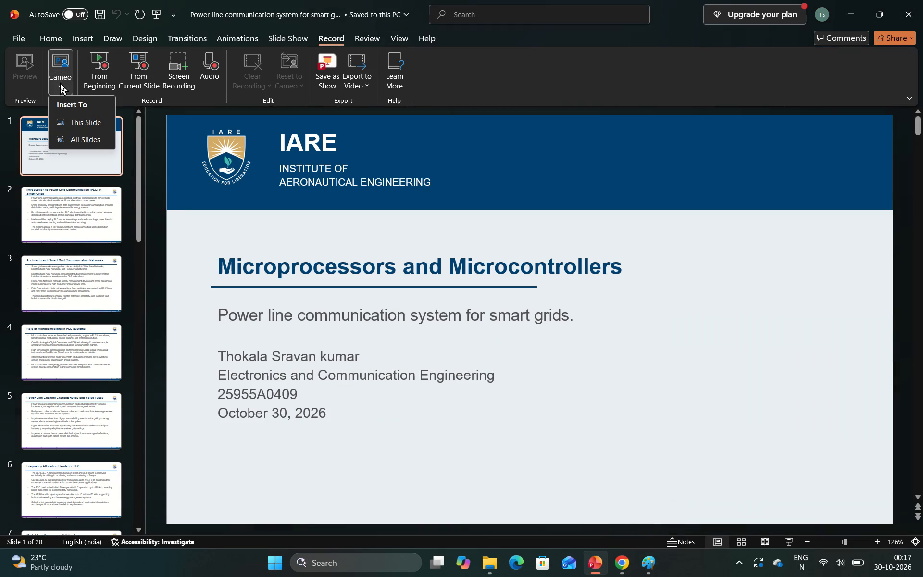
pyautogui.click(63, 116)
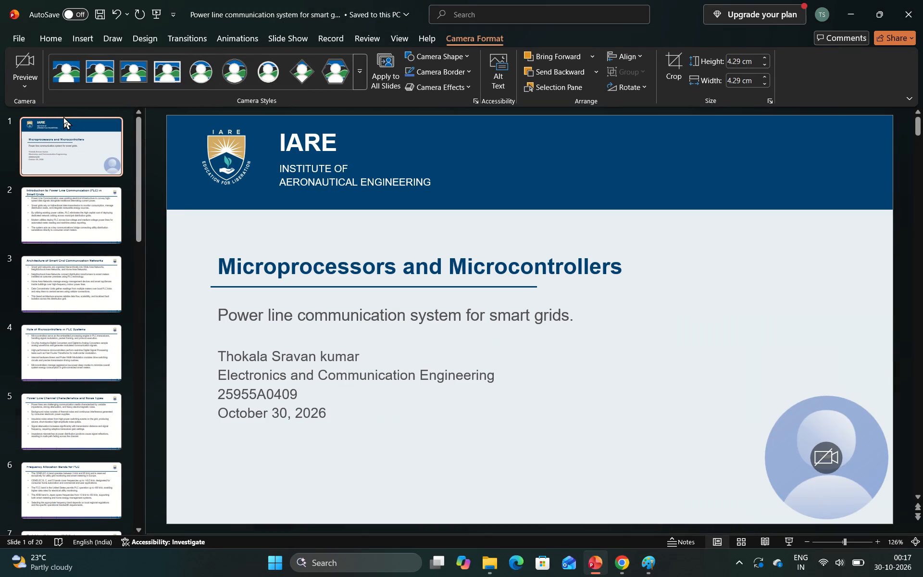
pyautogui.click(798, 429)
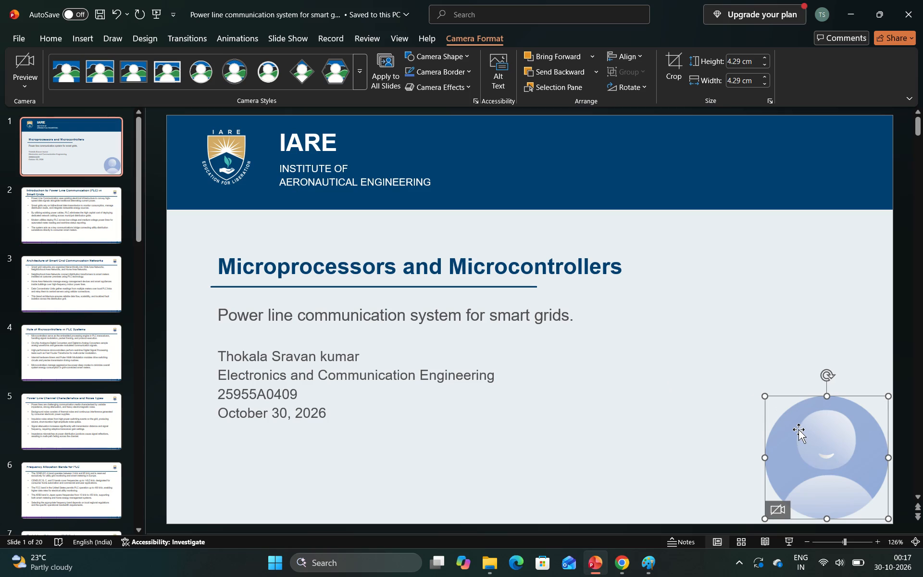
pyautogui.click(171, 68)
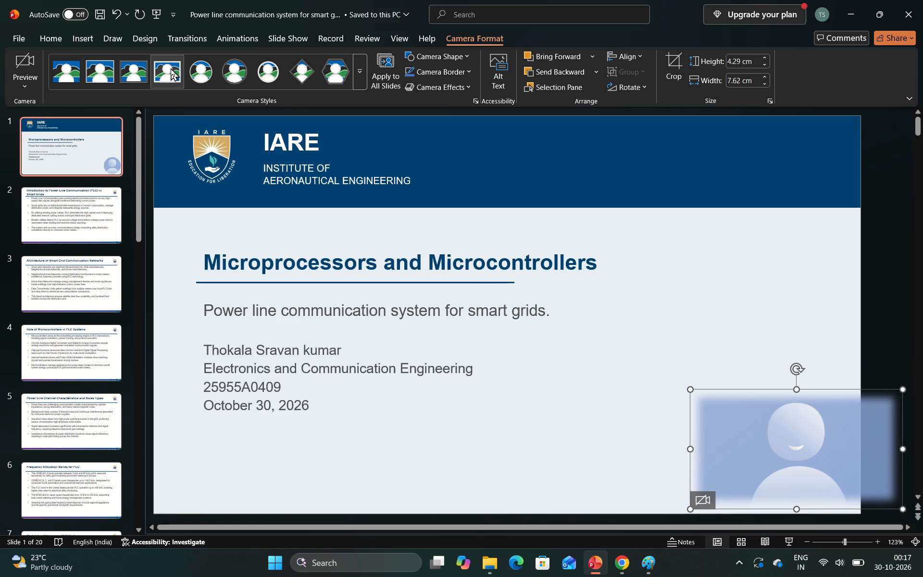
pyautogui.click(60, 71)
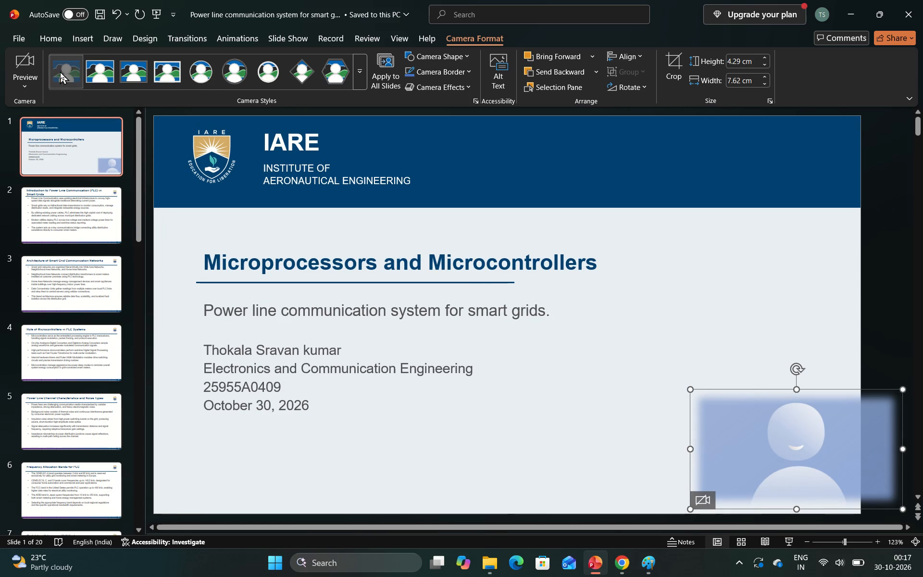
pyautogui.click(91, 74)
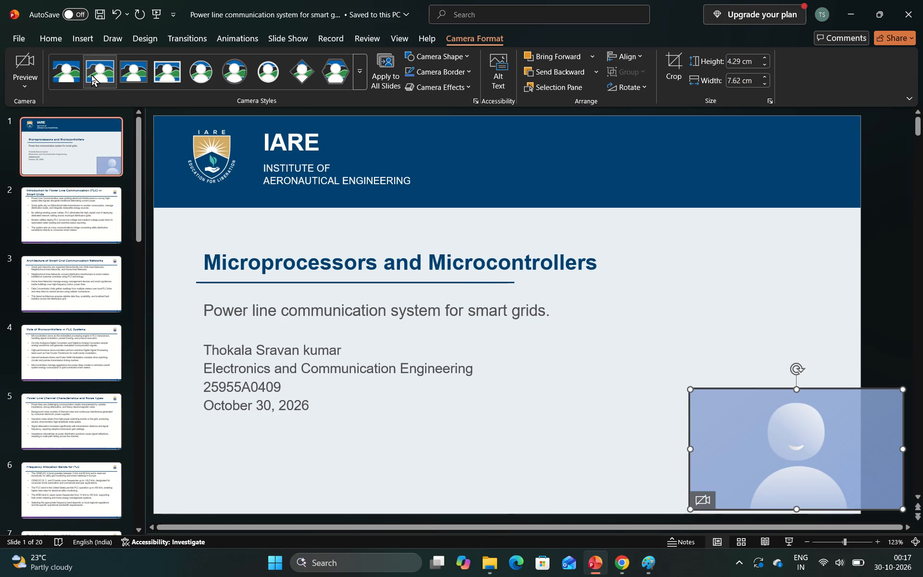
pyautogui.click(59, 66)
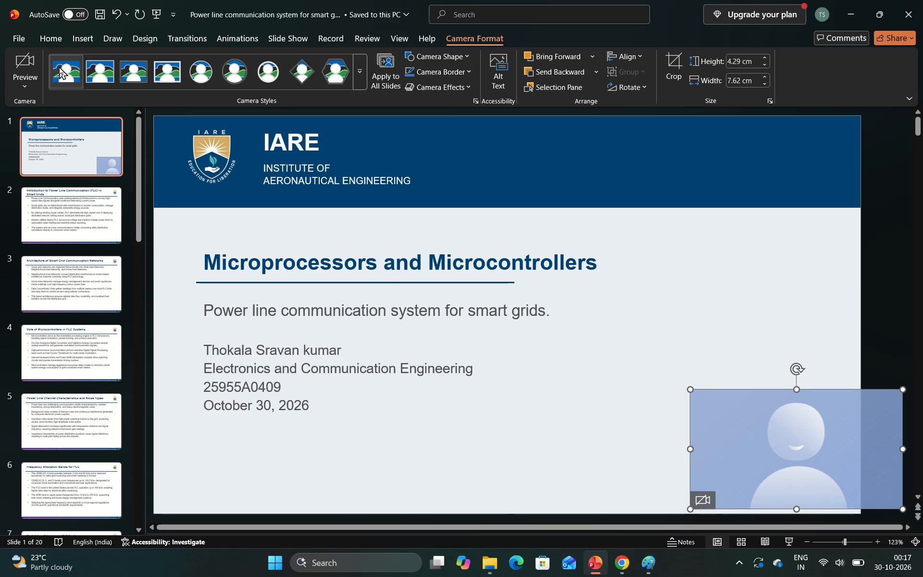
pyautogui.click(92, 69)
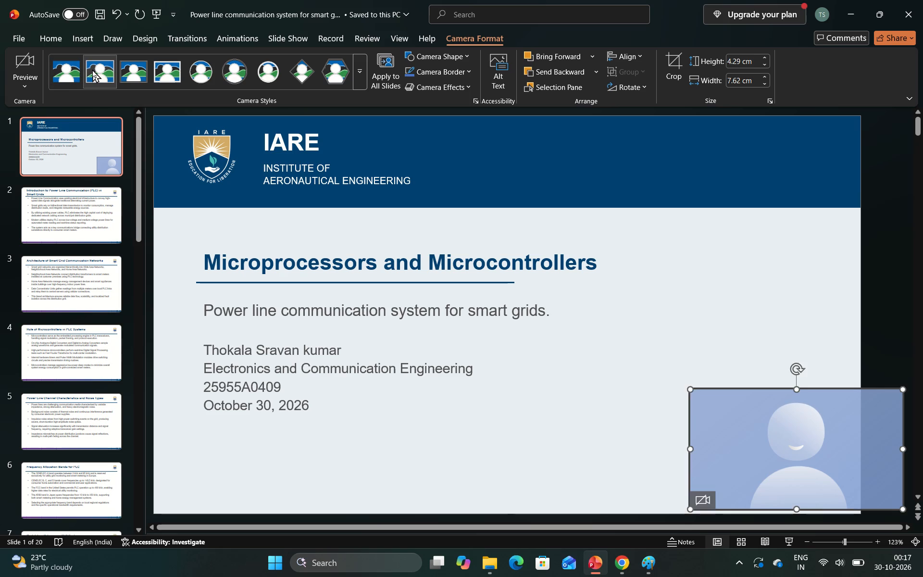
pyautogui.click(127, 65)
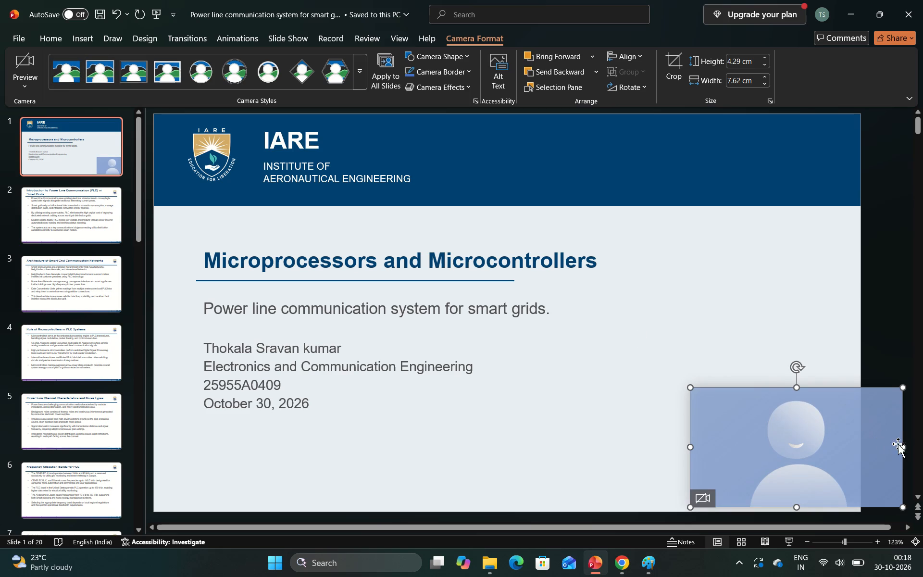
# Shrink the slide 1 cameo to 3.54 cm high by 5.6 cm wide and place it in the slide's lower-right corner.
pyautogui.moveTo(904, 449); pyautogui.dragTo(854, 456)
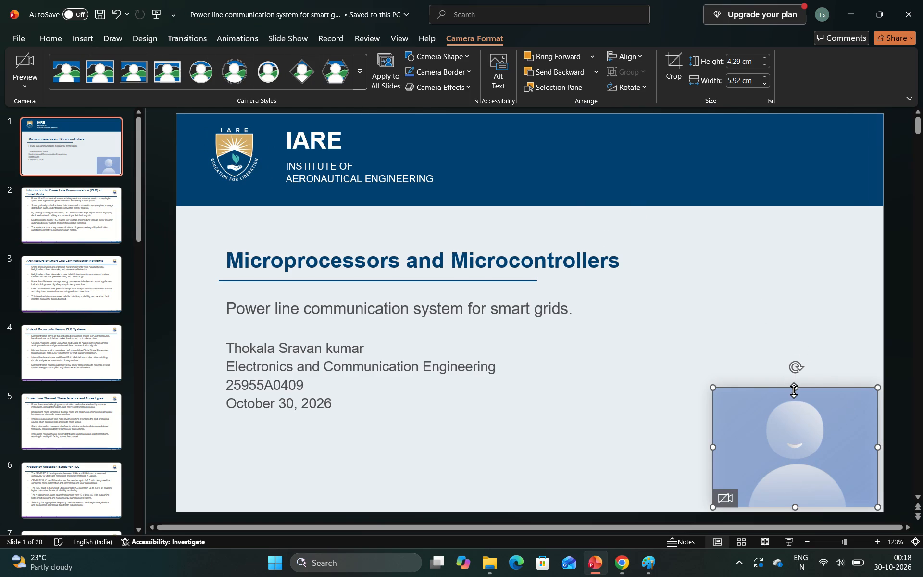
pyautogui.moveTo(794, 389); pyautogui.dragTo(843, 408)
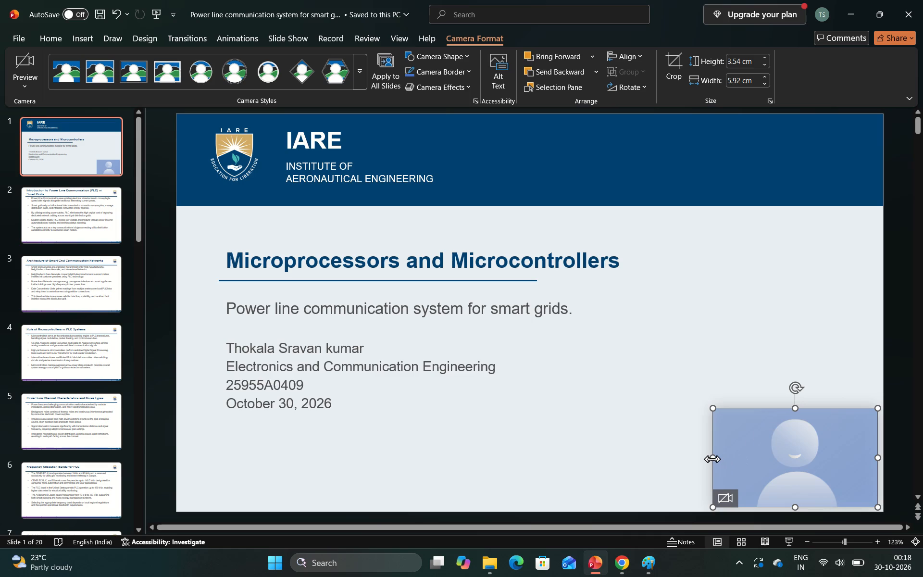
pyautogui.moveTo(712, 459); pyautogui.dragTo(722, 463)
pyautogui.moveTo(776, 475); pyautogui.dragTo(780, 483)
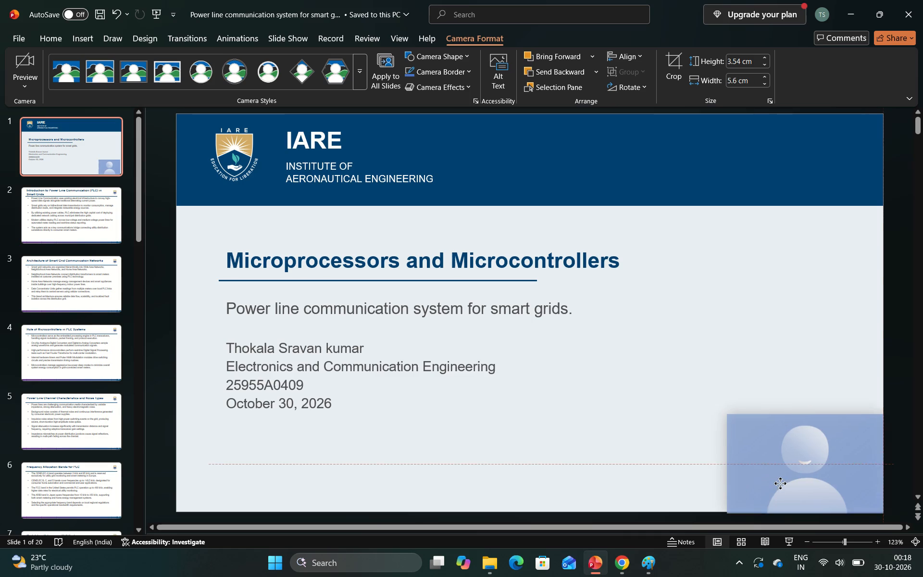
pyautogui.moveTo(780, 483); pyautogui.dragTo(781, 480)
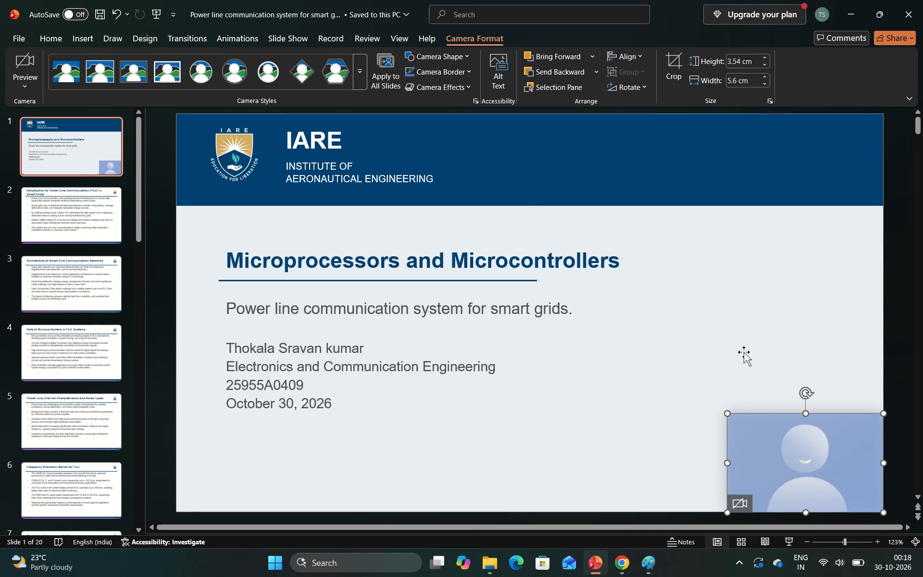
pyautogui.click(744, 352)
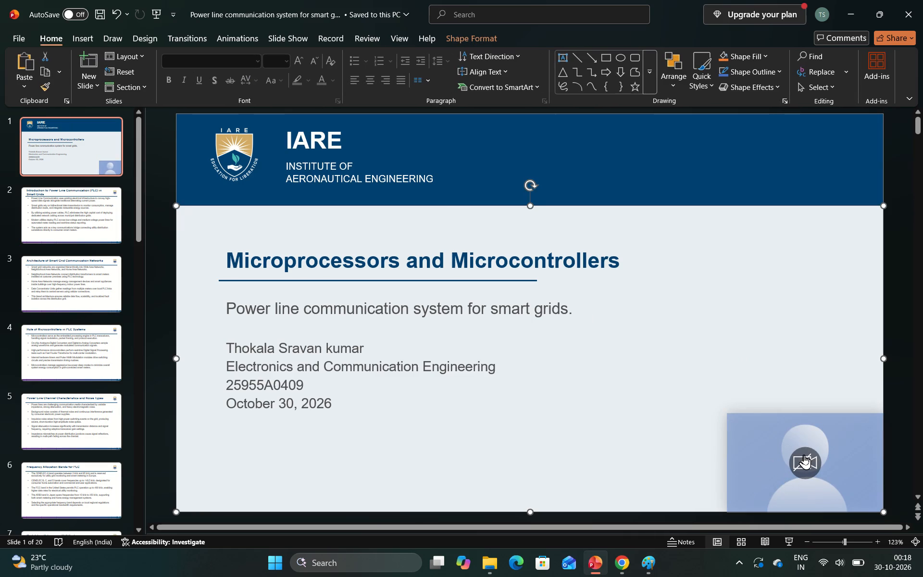
# Turn on the live camera preview in the slide 1 cameo.
pyautogui.click(803, 456)
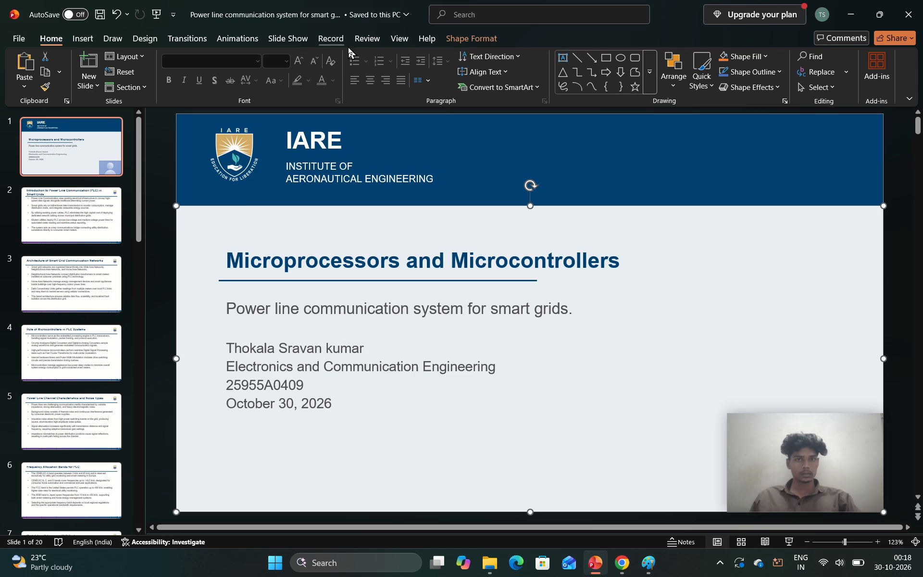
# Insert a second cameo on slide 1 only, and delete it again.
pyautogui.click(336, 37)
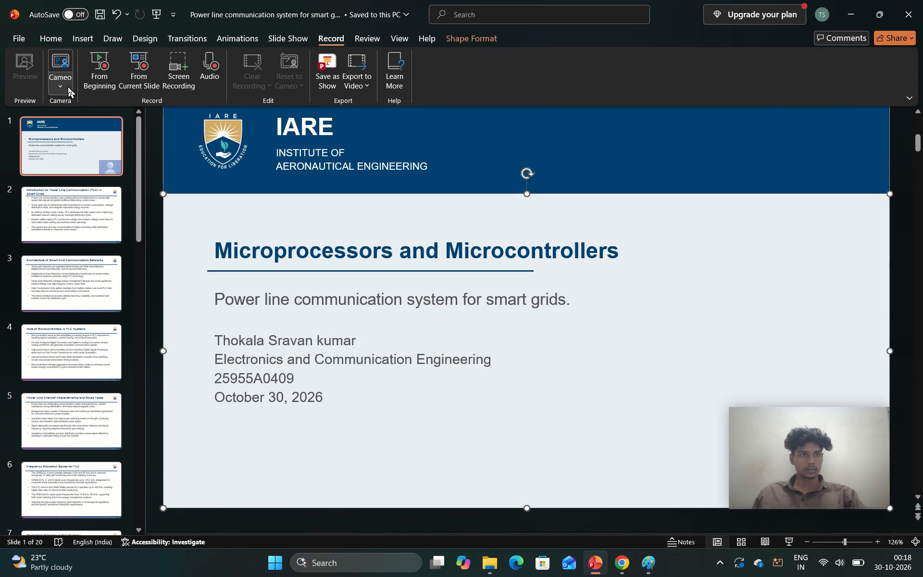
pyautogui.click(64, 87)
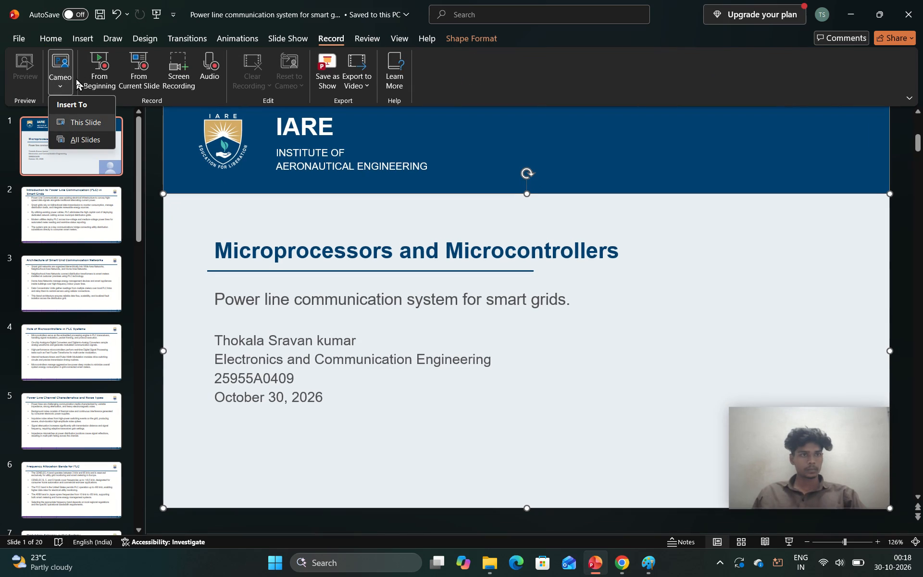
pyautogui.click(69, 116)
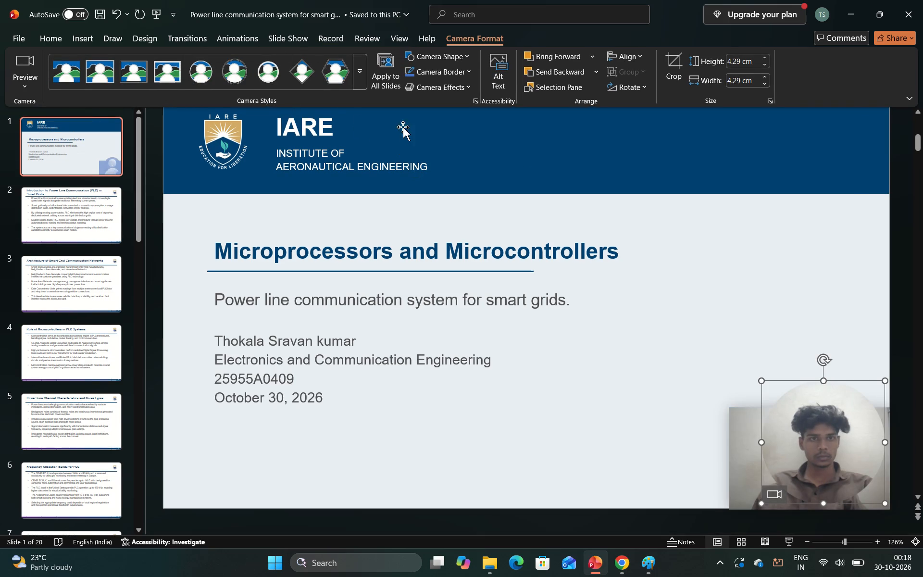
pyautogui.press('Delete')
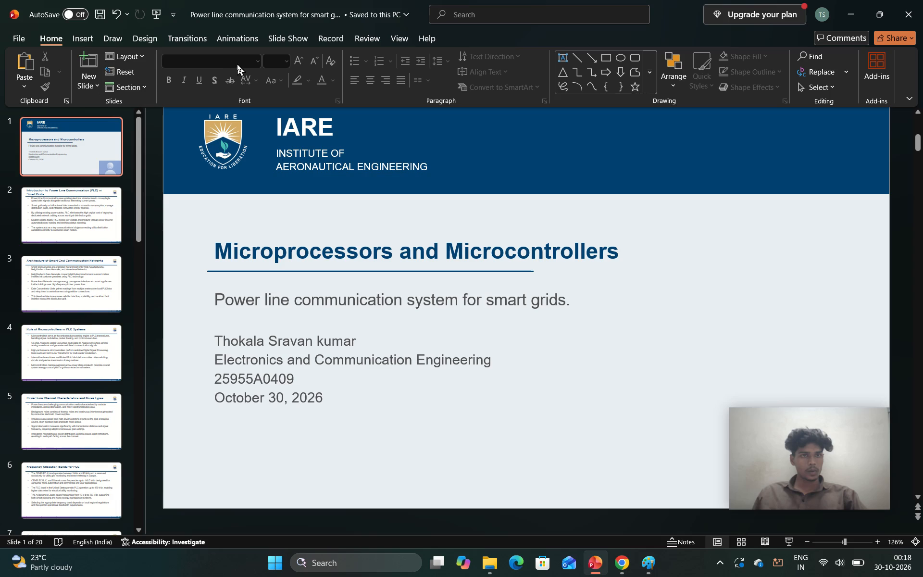
# Insert a cameo on all slides, and delete the newly added circular one from slide 1.
pyautogui.click(324, 36)
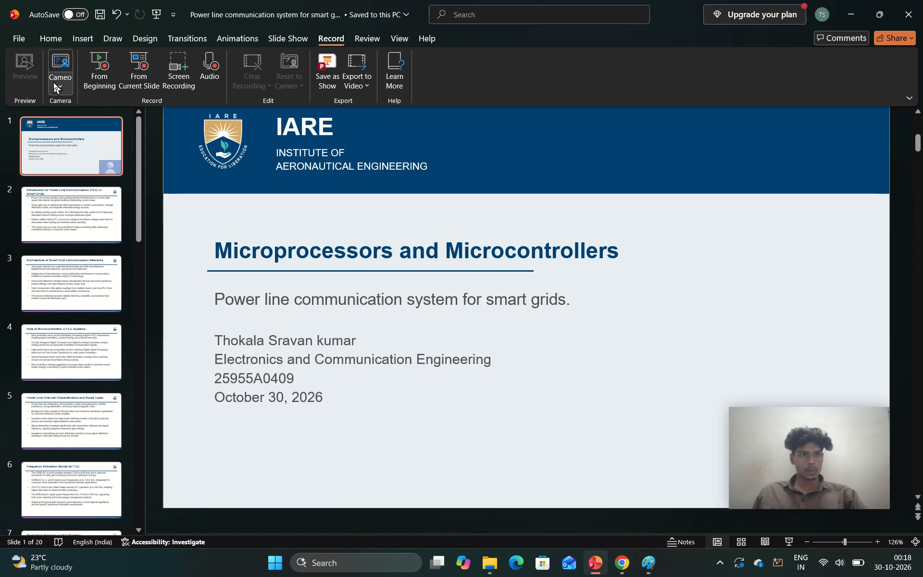
pyautogui.click(55, 79)
pyautogui.click(75, 136)
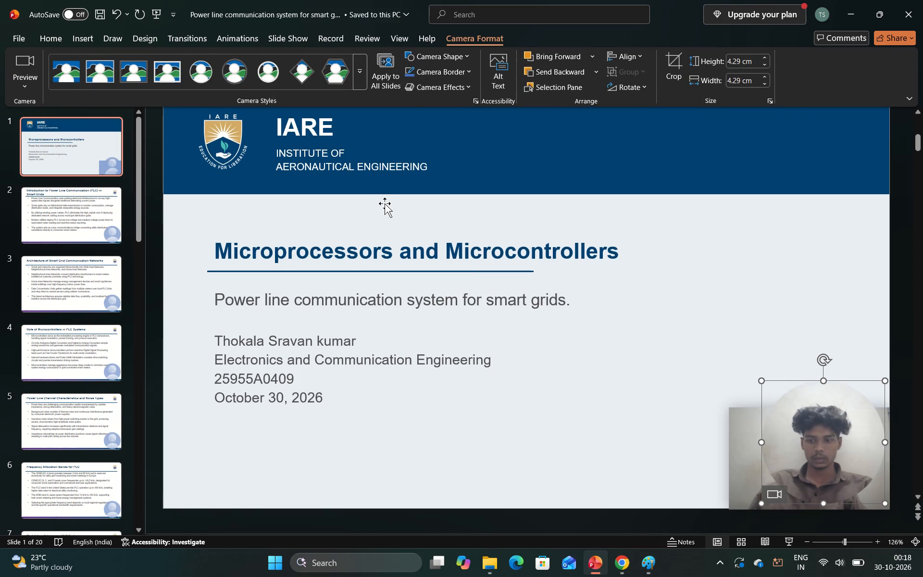
pyautogui.press('Delete')
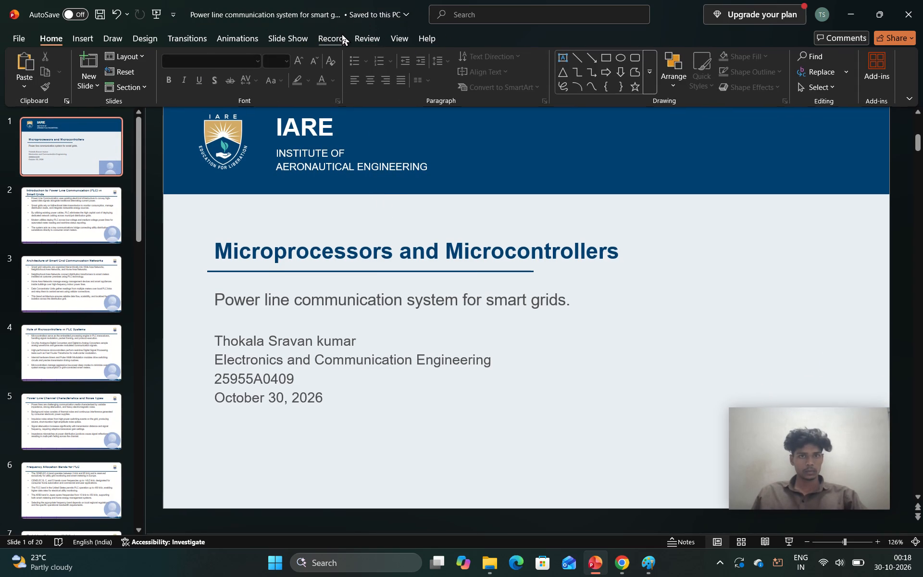
# Insert a cameo to all slides again and apply the third rectangular camera style to the new one on slide 1.
pyautogui.click(342, 33)
pyautogui.click(62, 85)
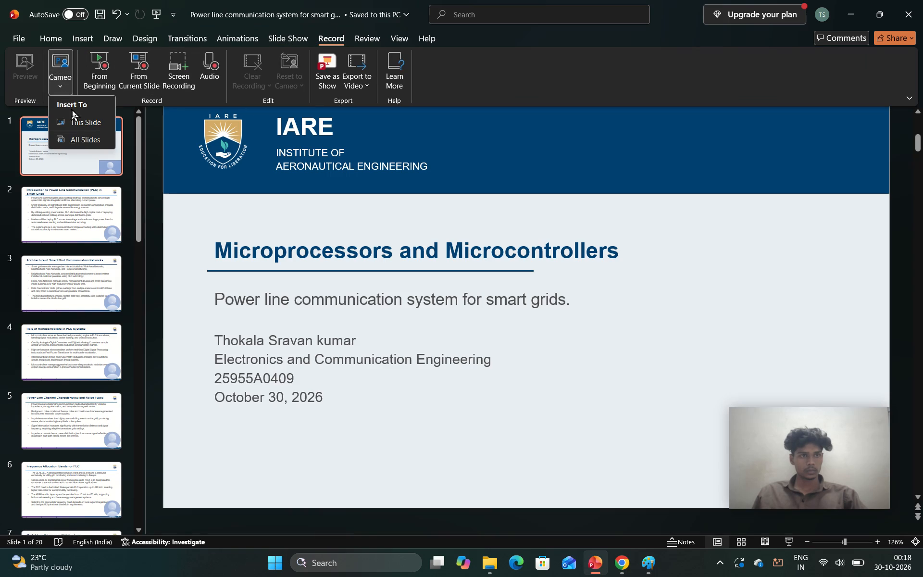
pyautogui.click(75, 136)
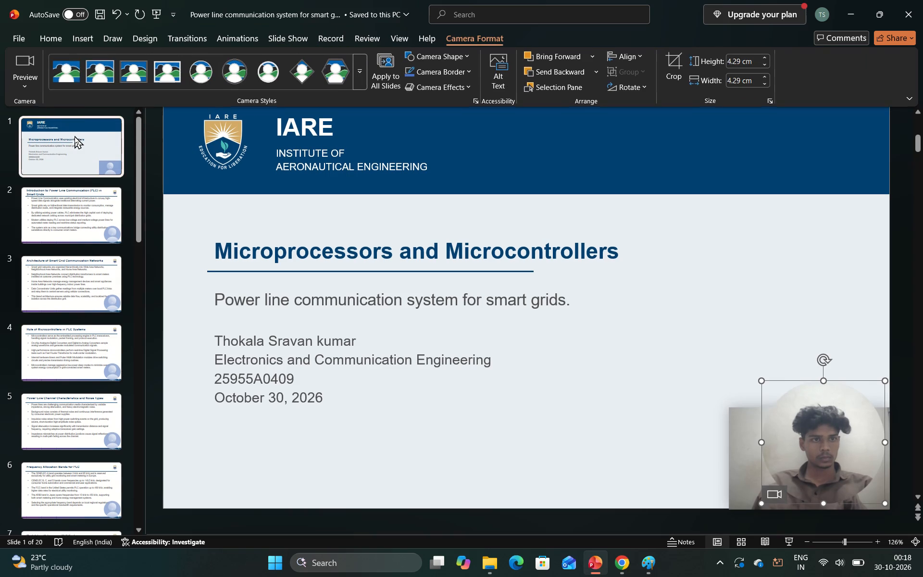
pyautogui.click(145, 67)
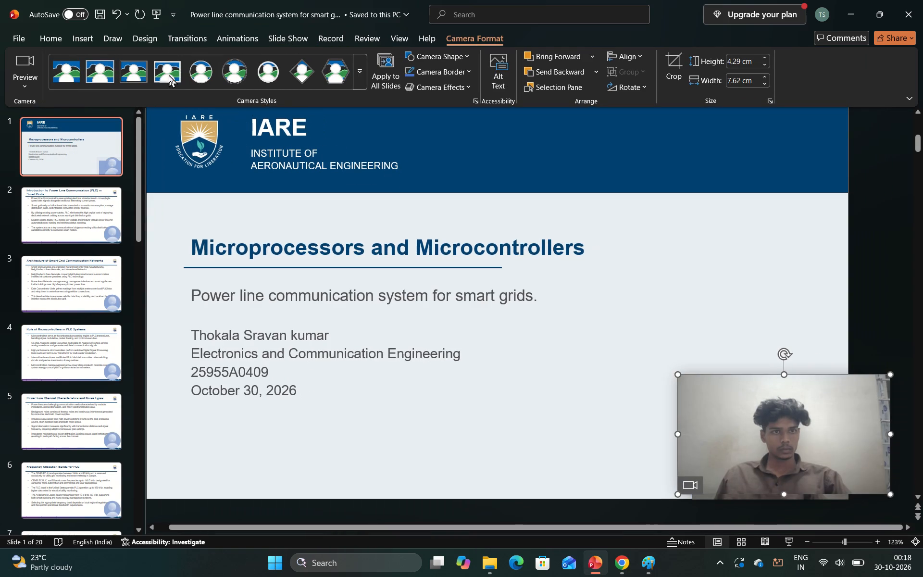
# Move the new rectangular cameo off the older one on slide 1 and delete the older, smaller cameo.
pyautogui.moveTo(761, 416); pyautogui.dragTo(696, 339)
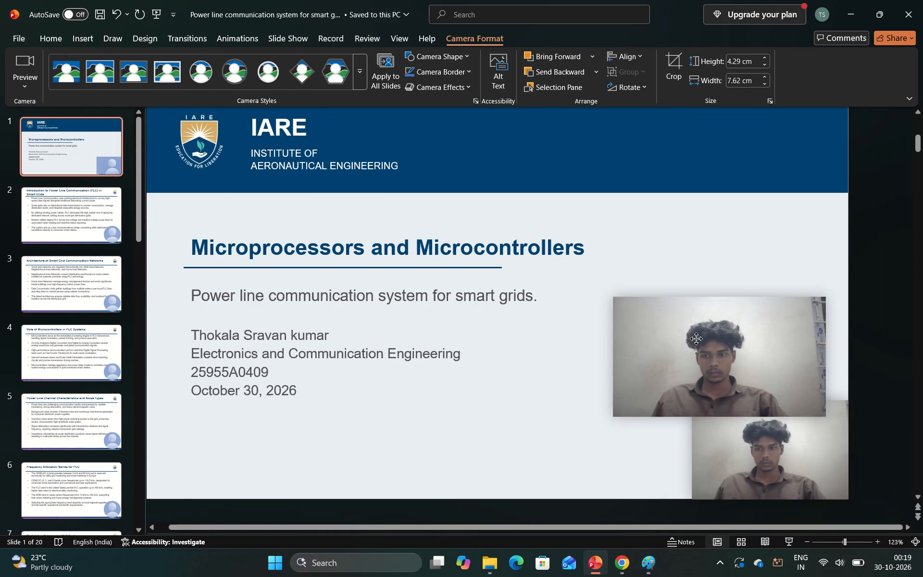
pyautogui.moveTo(696, 339); pyautogui.dragTo(670, 320)
pyautogui.click(838, 485)
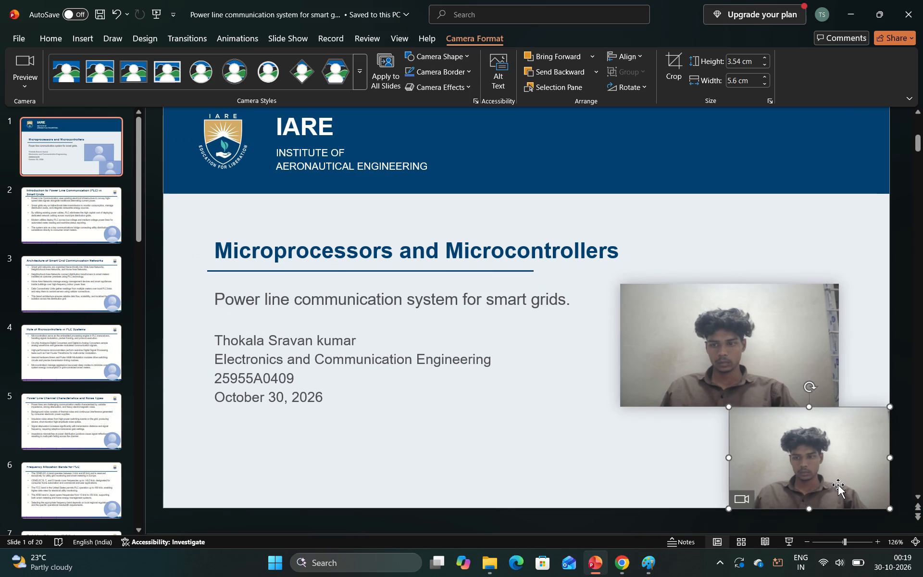
pyautogui.press('Delete')
# Reposition the remaining rectangular cameo on slide 1, and delete it from the slide.
pyautogui.moveTo(781, 394); pyautogui.dragTo(799, 423)
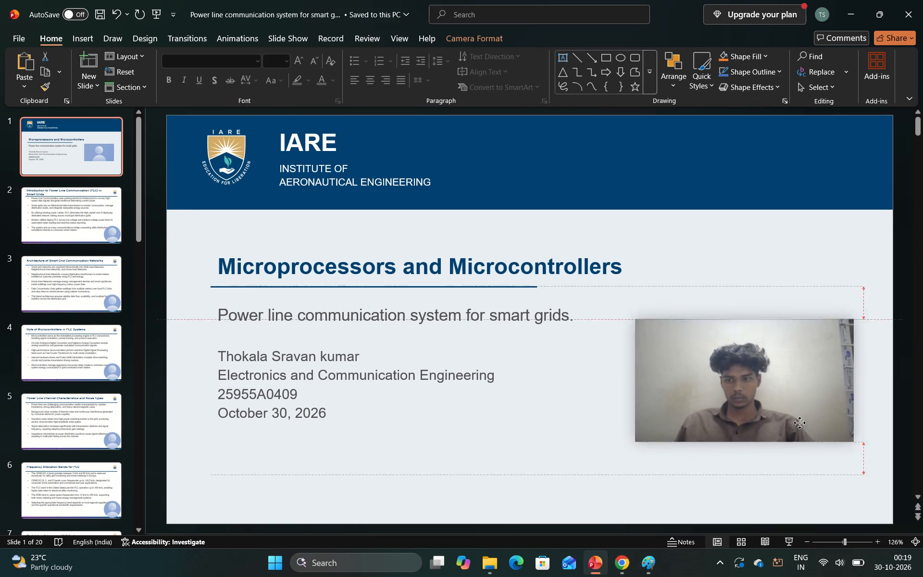
pyautogui.moveTo(799, 423); pyautogui.dragTo(823, 493)
pyautogui.moveTo(780, 458); pyautogui.dragTo(774, 453)
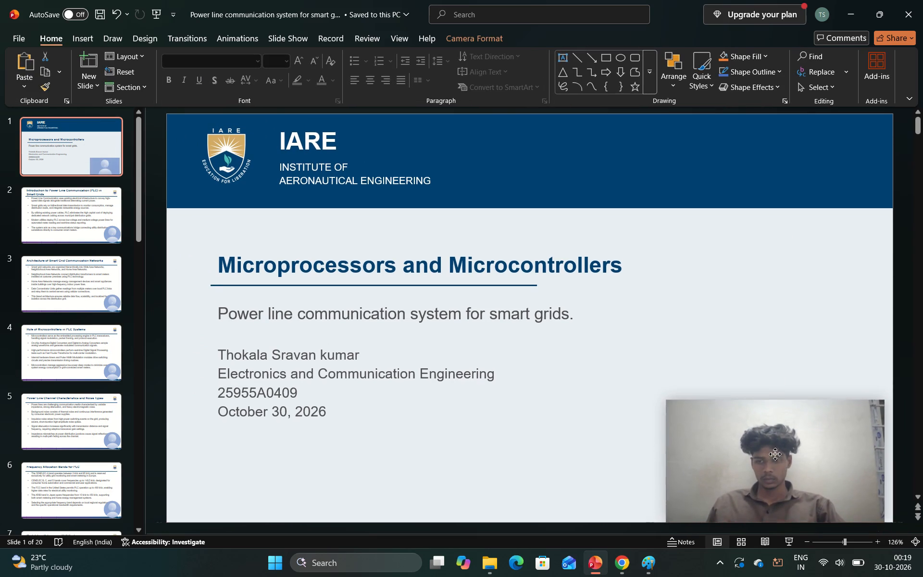
pyautogui.moveTo(774, 453); pyautogui.dragTo(734, 428)
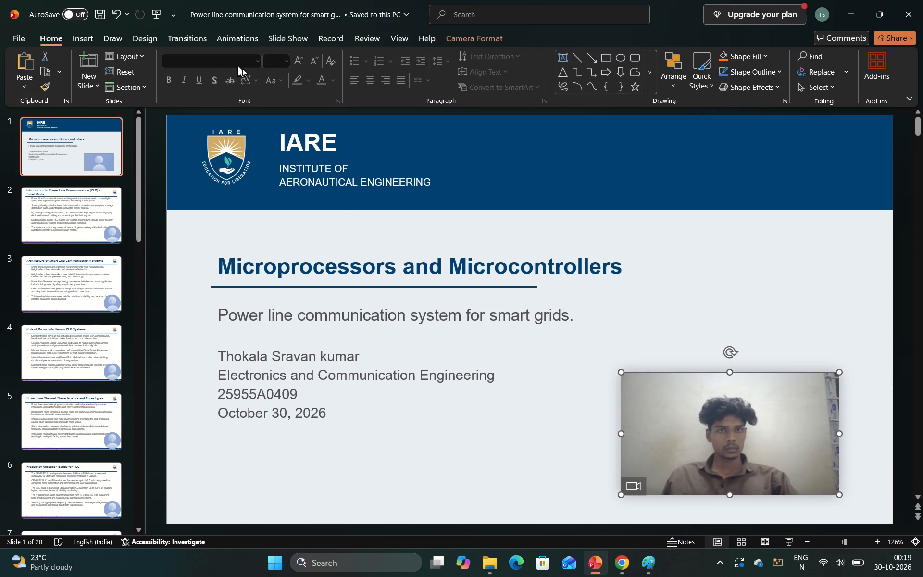
pyautogui.press('Delete')
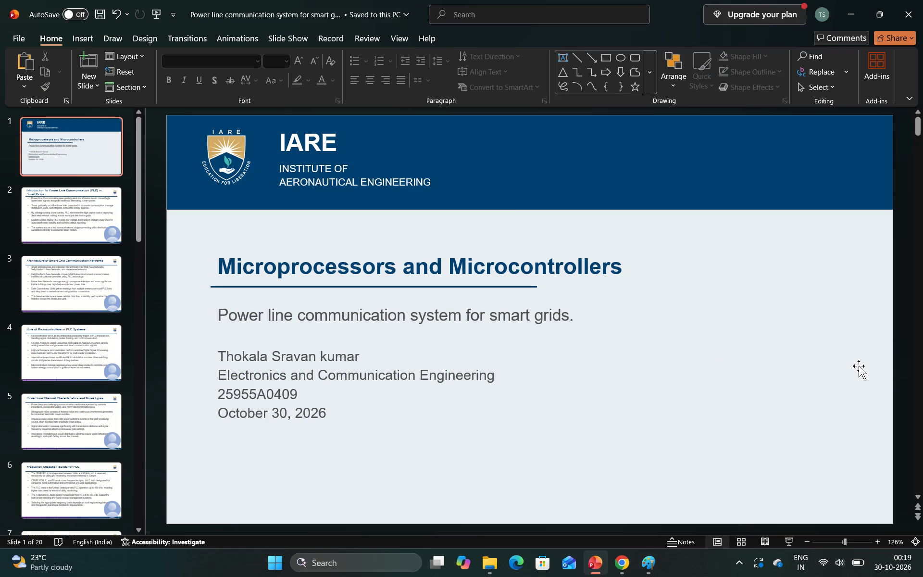
# Insert a cameo to all slides again and apply the third rectangular camera style to the one on slide 1.
pyautogui.click(323, 34)
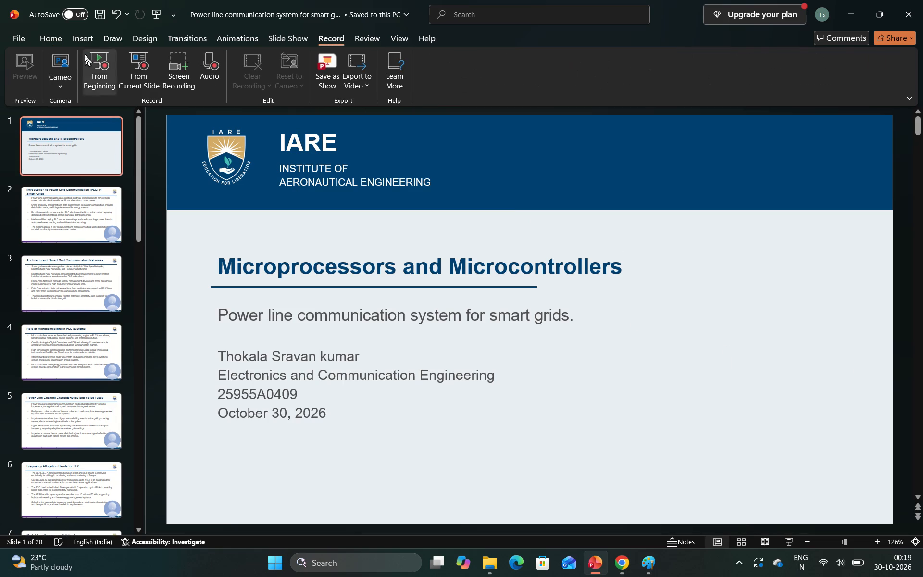
pyautogui.doubleClick(61, 78)
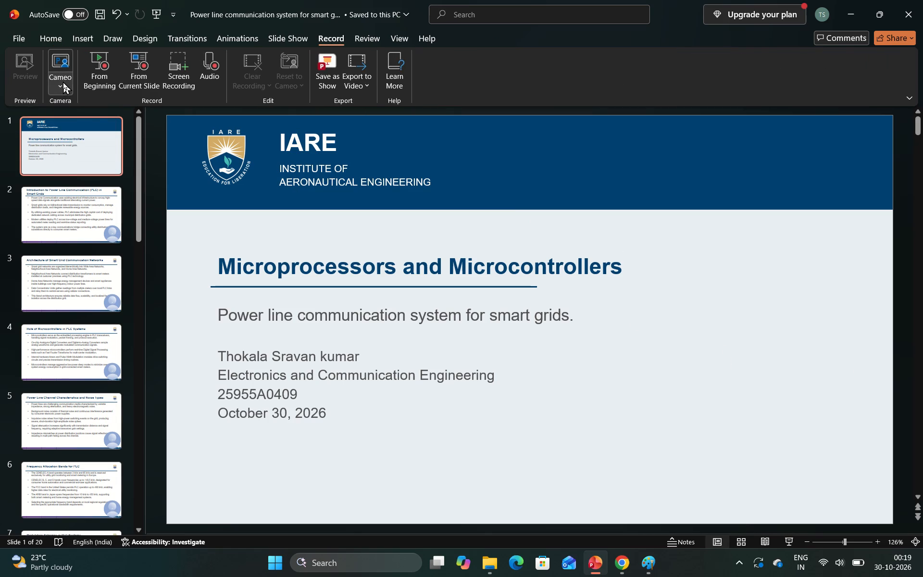
pyautogui.click(63, 81)
pyautogui.click(72, 140)
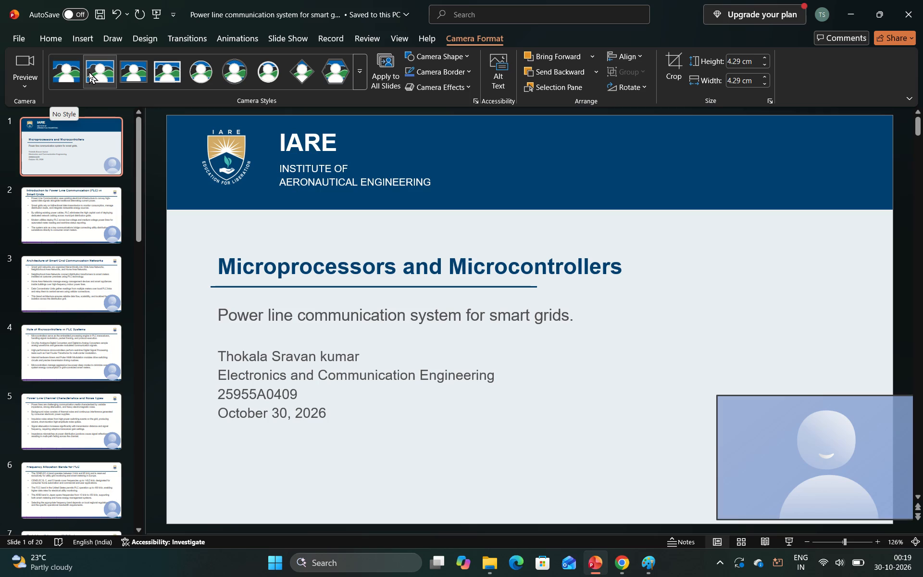
pyautogui.click(120, 71)
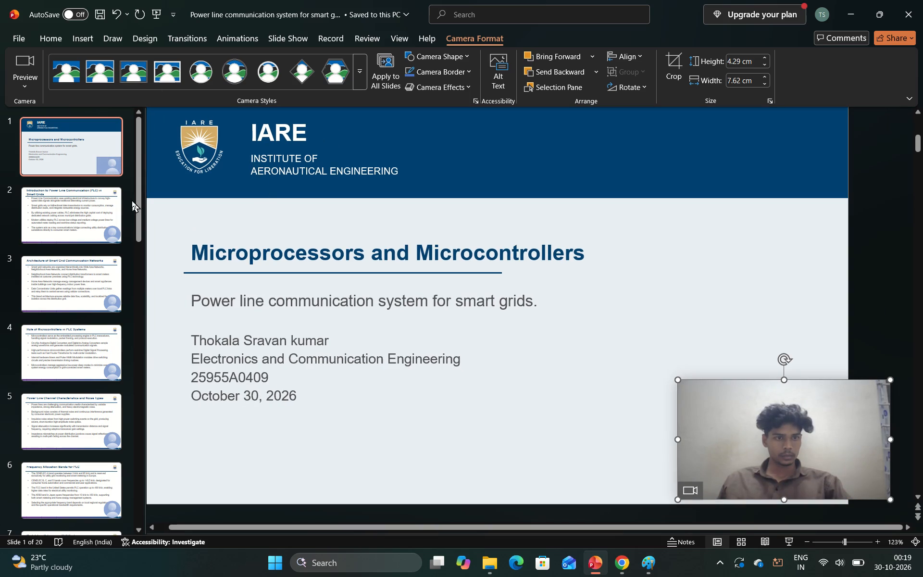
# Check the cameo on slide 2, return to slide 1 and apply its rectangular cameo format to all slides.
pyautogui.click(103, 213)
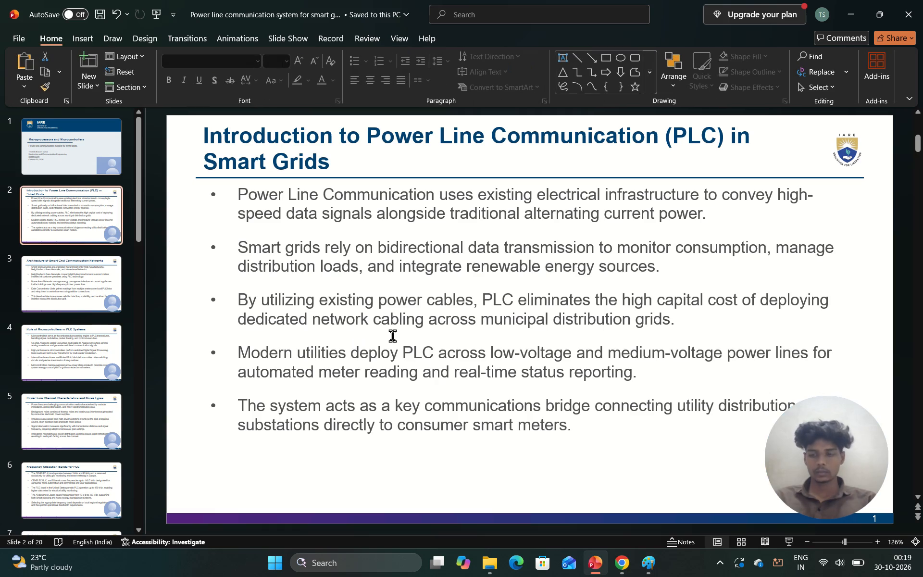
pyautogui.click(87, 170)
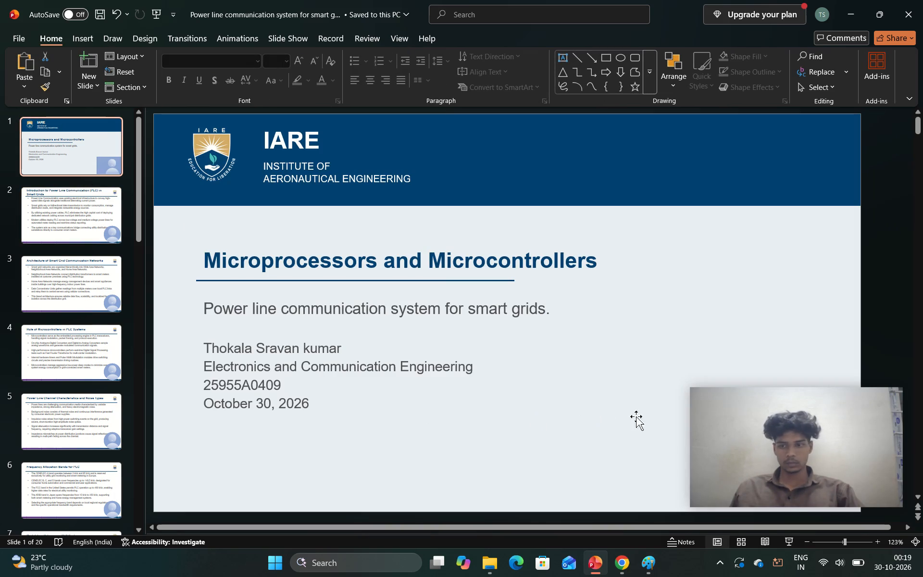
pyautogui.click(699, 440)
pyautogui.rightClick(699, 440)
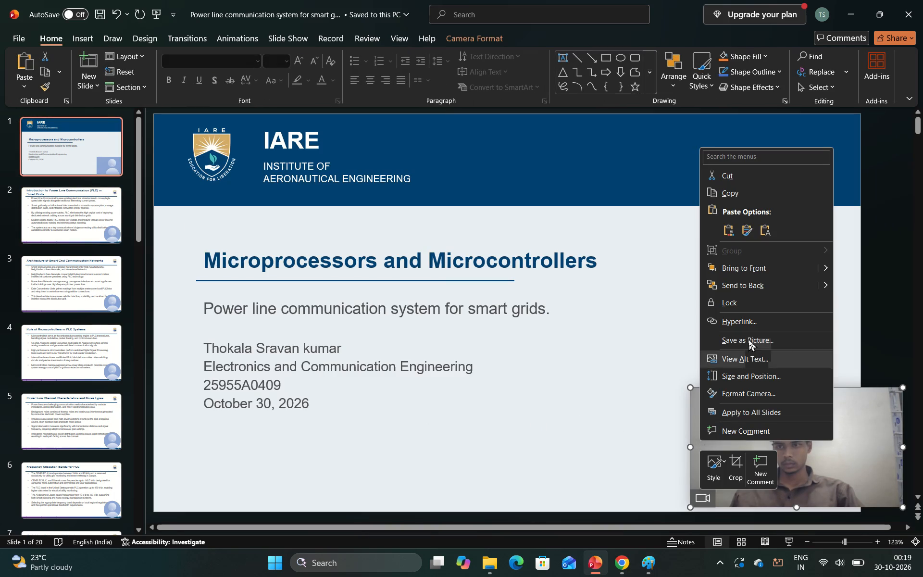
pyautogui.click(748, 408)
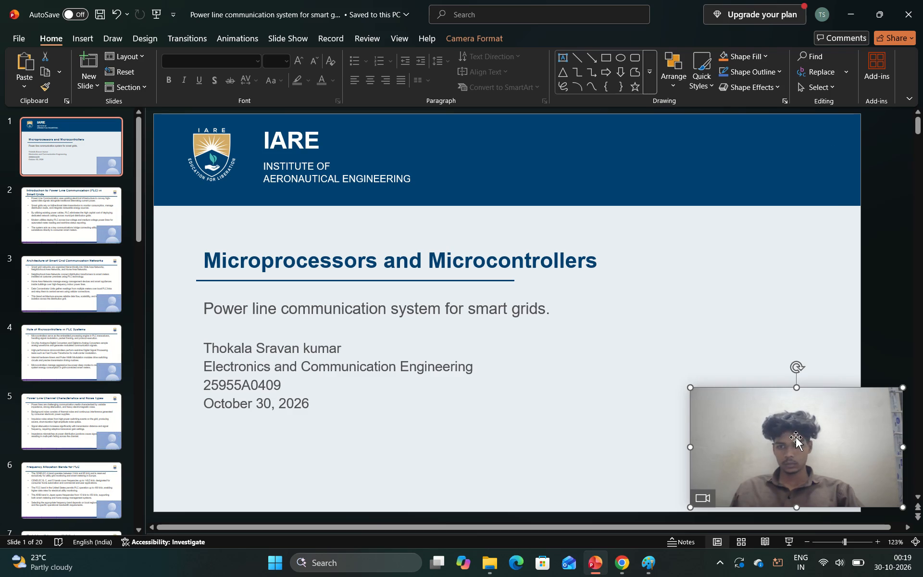
# Shrink and narrow slide 1's rectangular cameo and fit it into the slide's bottom-right corner.
pyautogui.moveTo(902, 389); pyautogui.dragTo(891, 396)
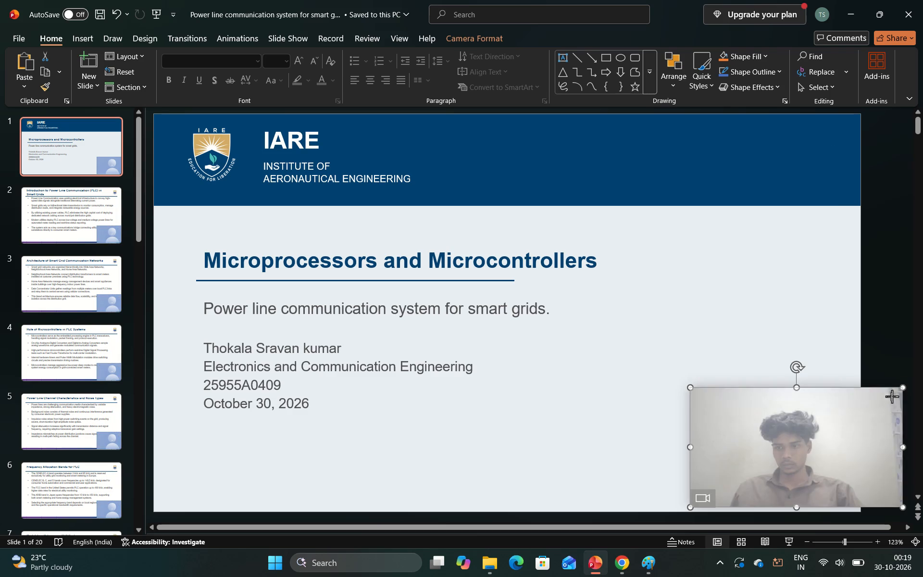
pyautogui.moveTo(891, 396); pyautogui.dragTo(873, 403)
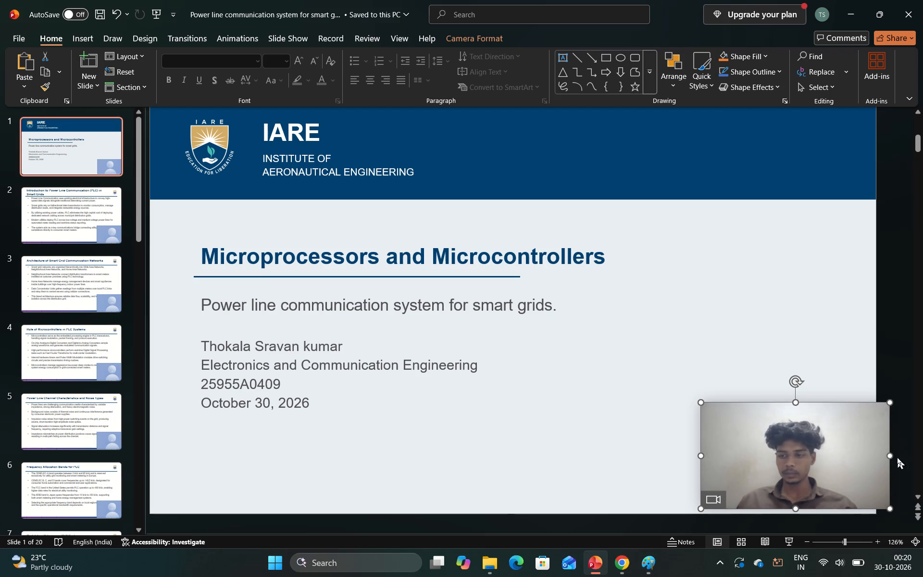
pyautogui.moveTo(887, 456); pyautogui.dragTo(872, 466)
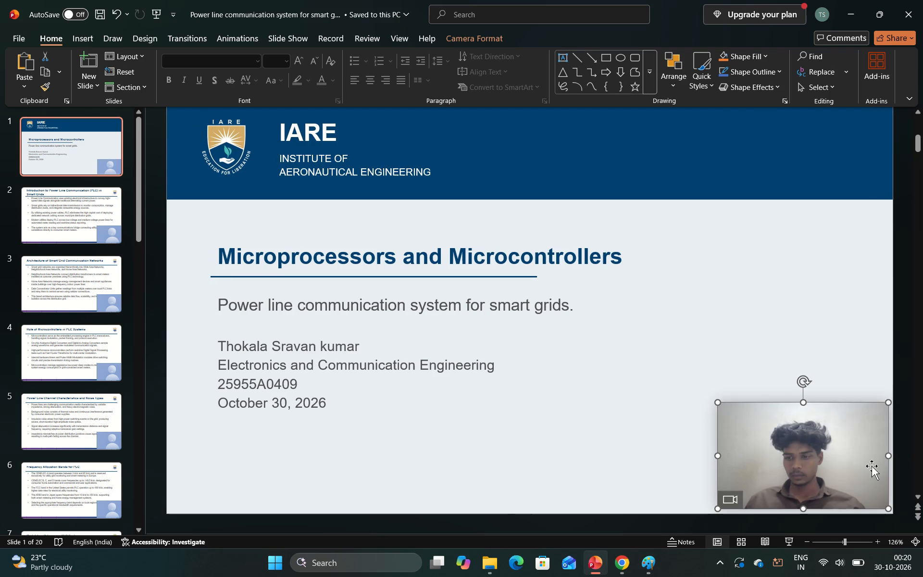
pyautogui.moveTo(869, 449); pyautogui.dragTo(875, 452)
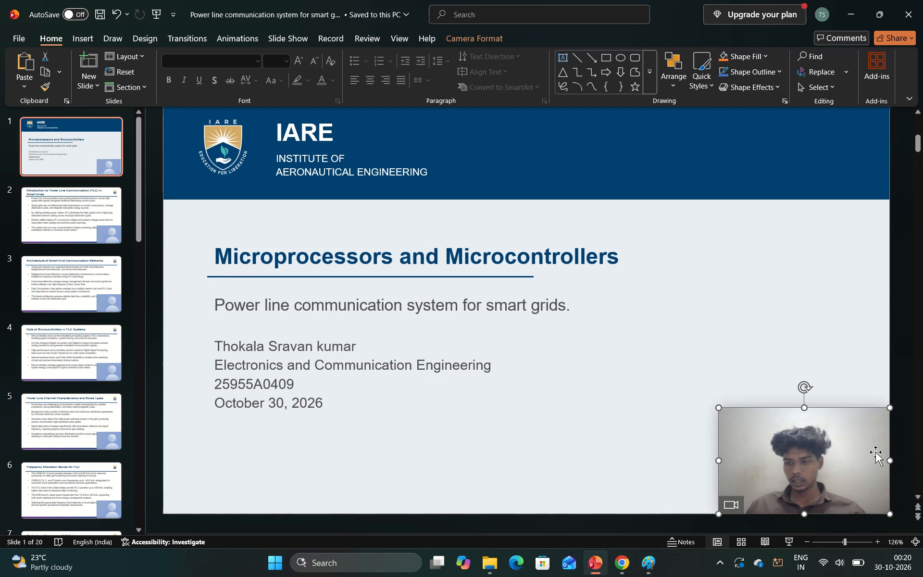
pyautogui.moveTo(719, 408); pyautogui.dragTo(726, 416)
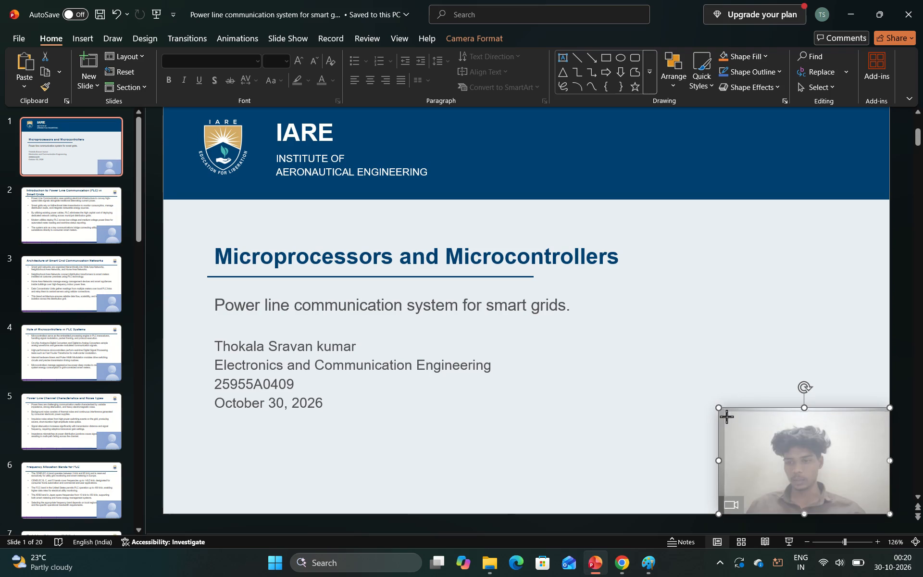
pyautogui.moveTo(726, 416); pyautogui.dragTo(736, 425)
pyautogui.click(789, 361)
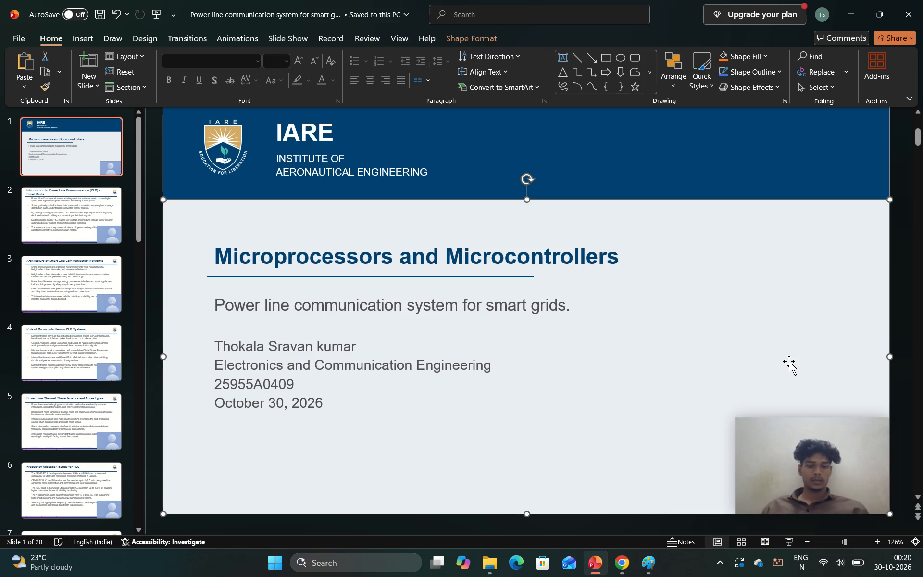
# Open the Camera app to check the webcam picture, and close it to return to the presentation.
pyautogui.write('cam')
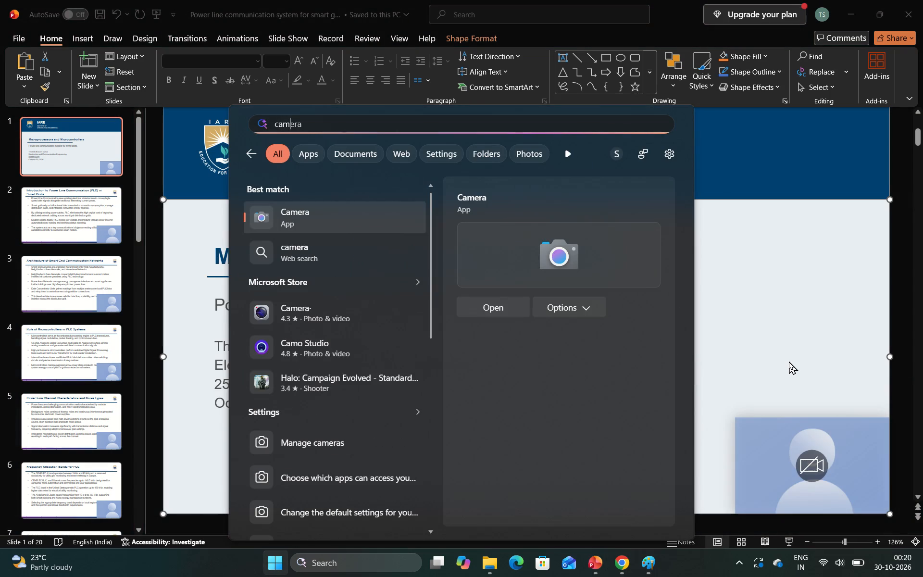
pyautogui.press('Return')
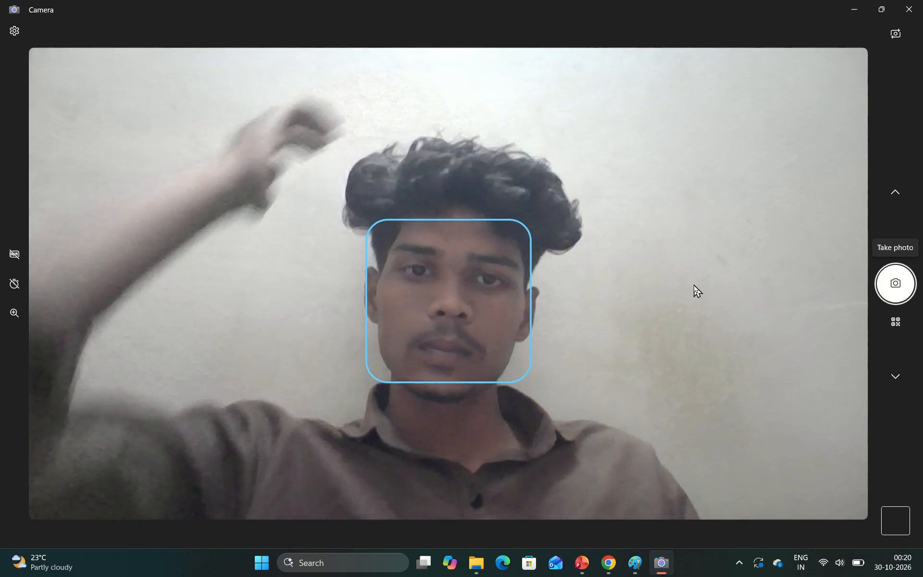
pyautogui.click(554, 142)
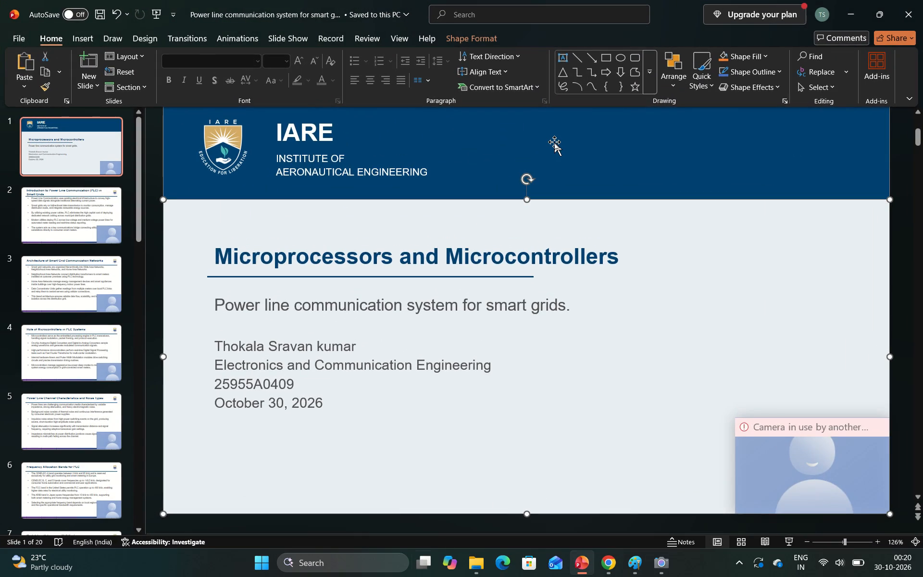
pyautogui.click(491, 181)
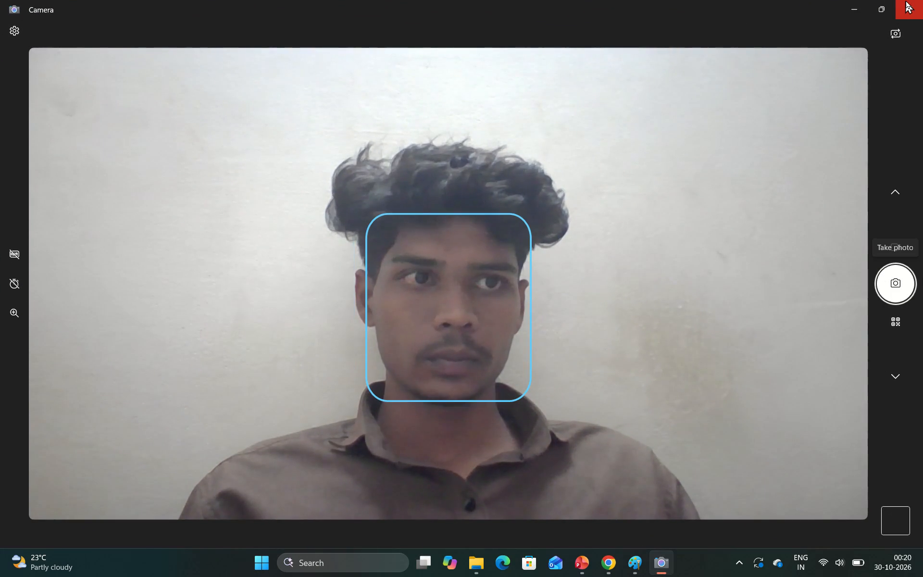
pyautogui.click(906, 0)
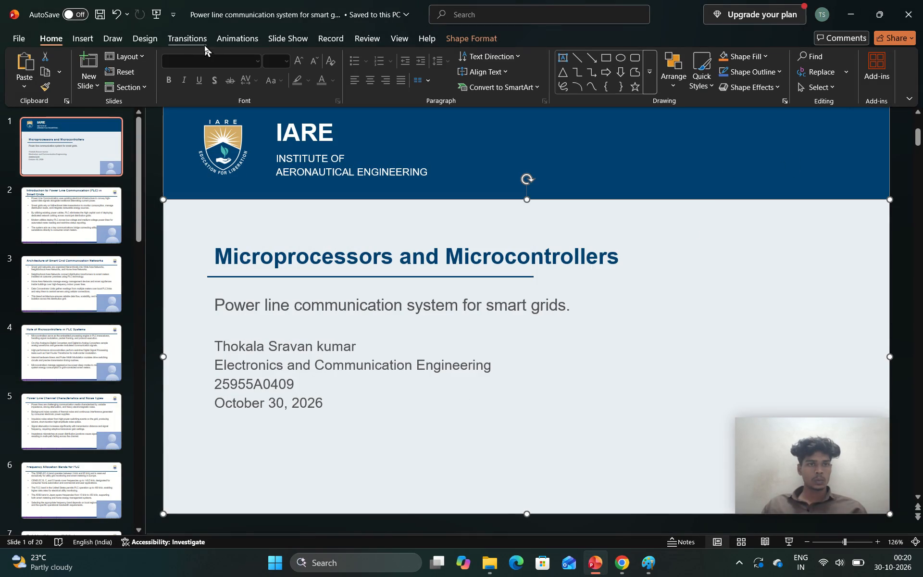
# Shrink slide 1's cameo further towards the slide's bottom-right corner and narrow it from its left side.
pyautogui.click(784, 456)
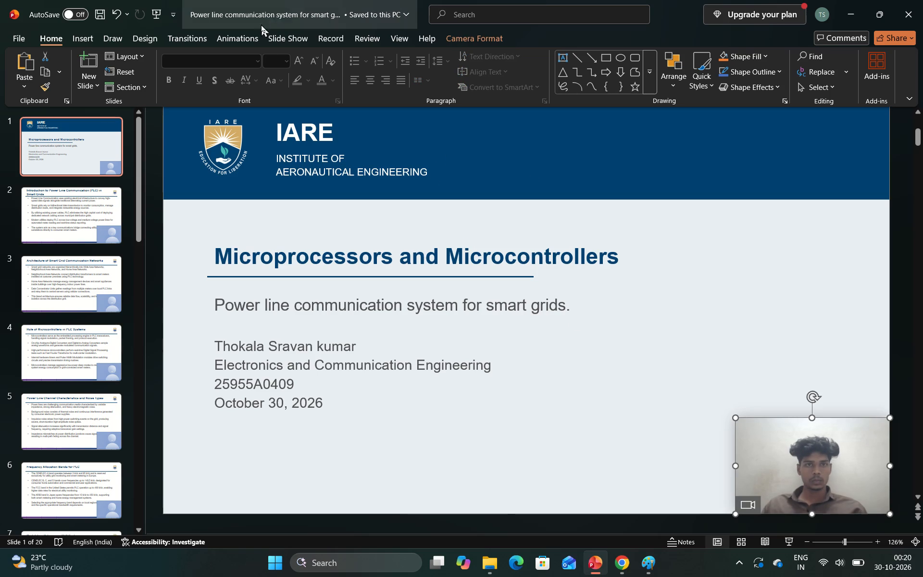
pyautogui.click(321, 32)
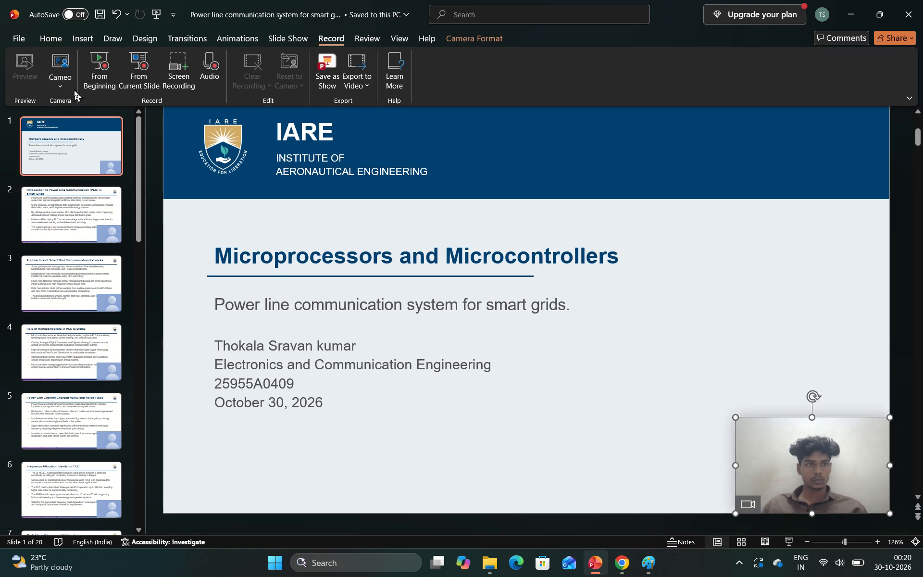
pyautogui.click(61, 86)
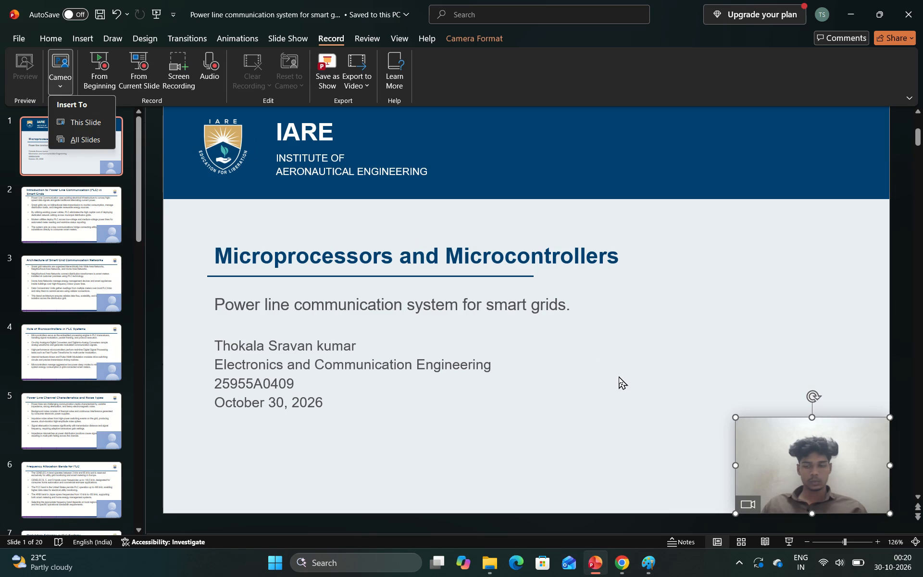
pyautogui.click(736, 415)
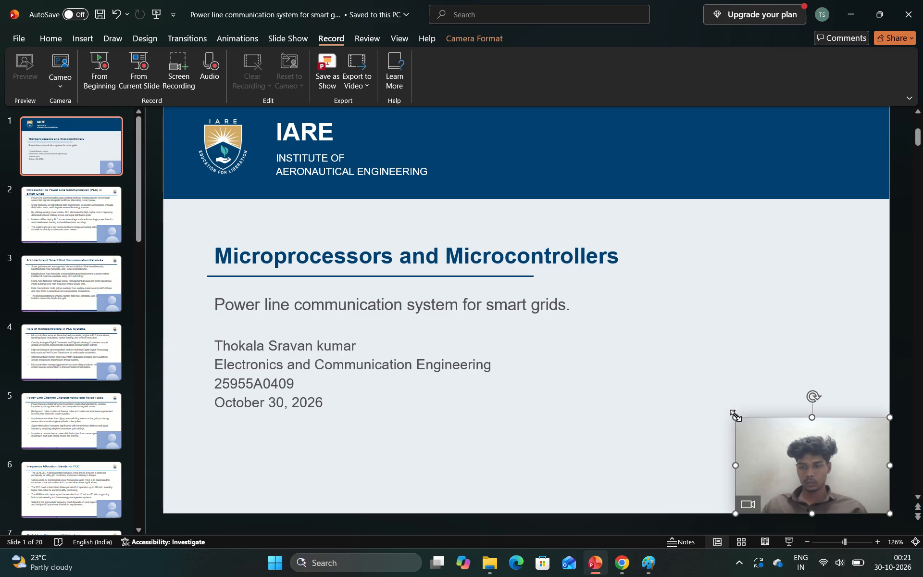
pyautogui.moveTo(736, 415); pyautogui.dragTo(748, 428)
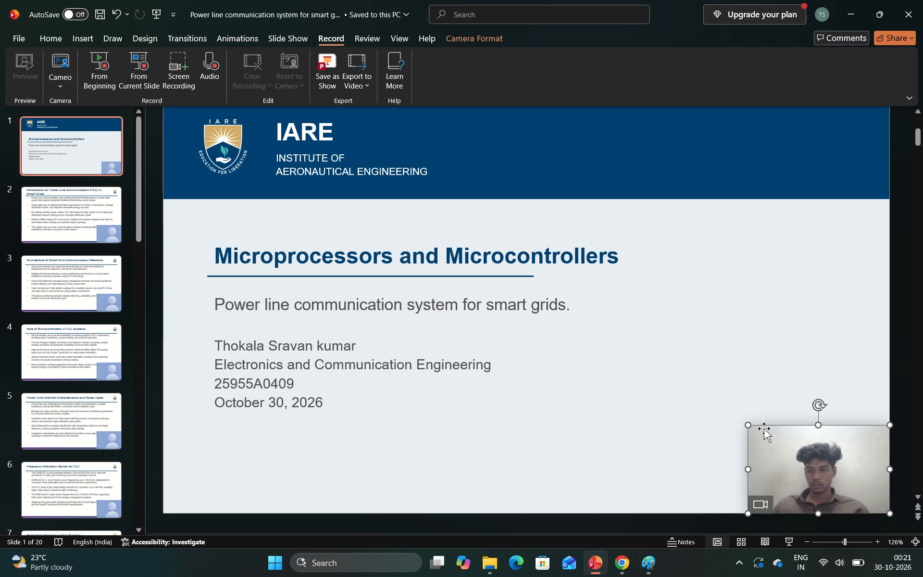
pyautogui.moveTo(748, 469); pyautogui.dragTo(751, 469)
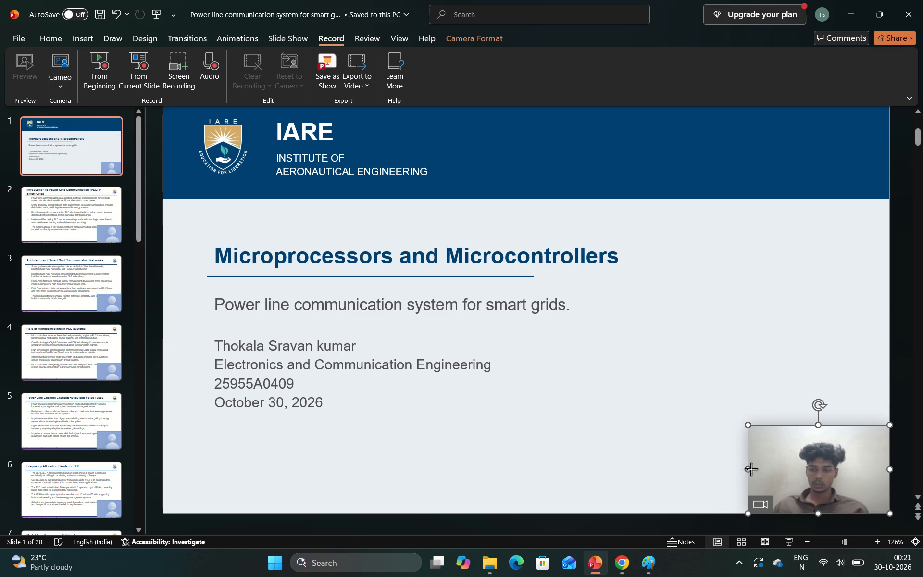
pyautogui.moveTo(751, 469); pyautogui.dragTo(769, 474)
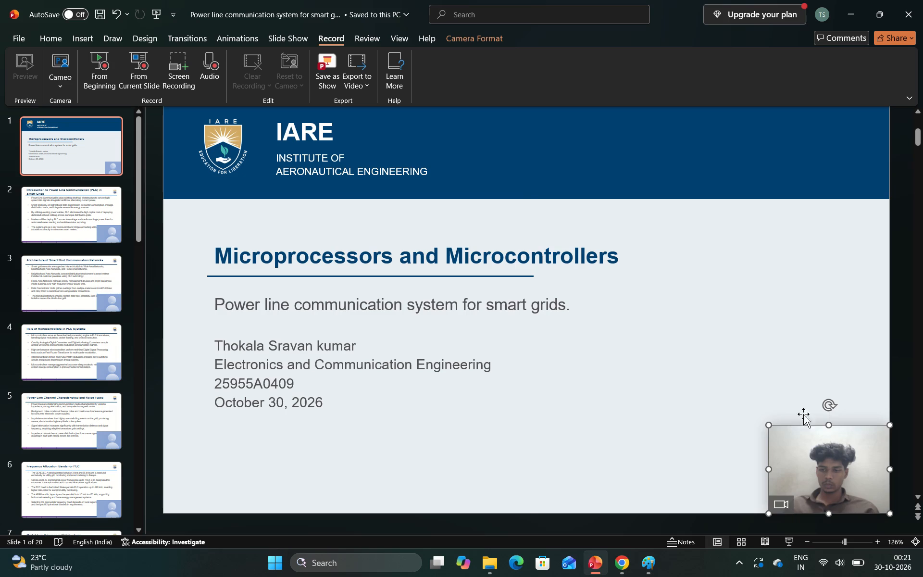
pyautogui.click(798, 392)
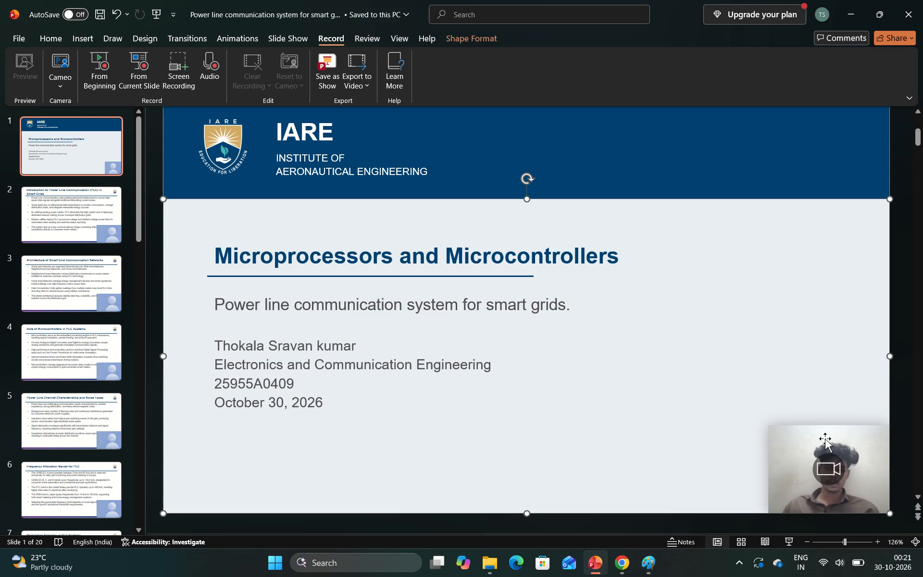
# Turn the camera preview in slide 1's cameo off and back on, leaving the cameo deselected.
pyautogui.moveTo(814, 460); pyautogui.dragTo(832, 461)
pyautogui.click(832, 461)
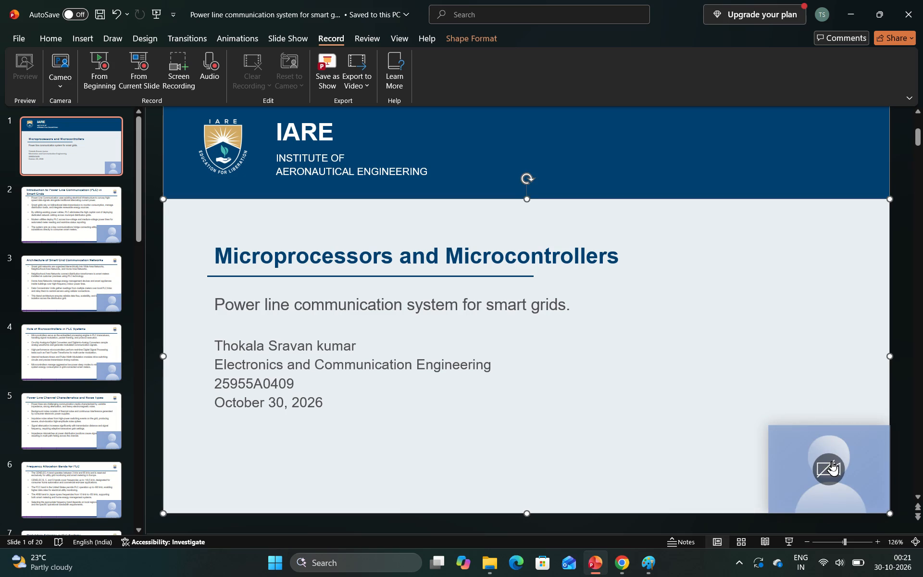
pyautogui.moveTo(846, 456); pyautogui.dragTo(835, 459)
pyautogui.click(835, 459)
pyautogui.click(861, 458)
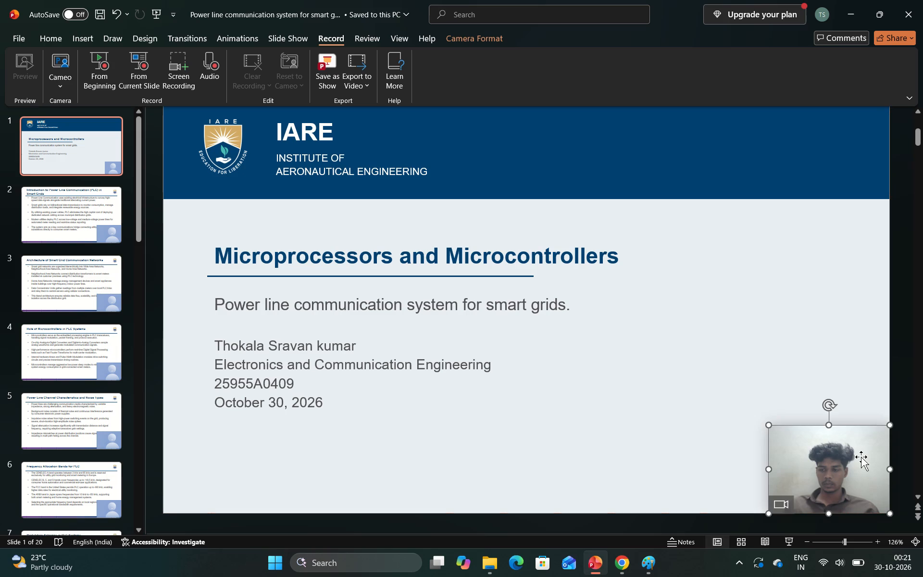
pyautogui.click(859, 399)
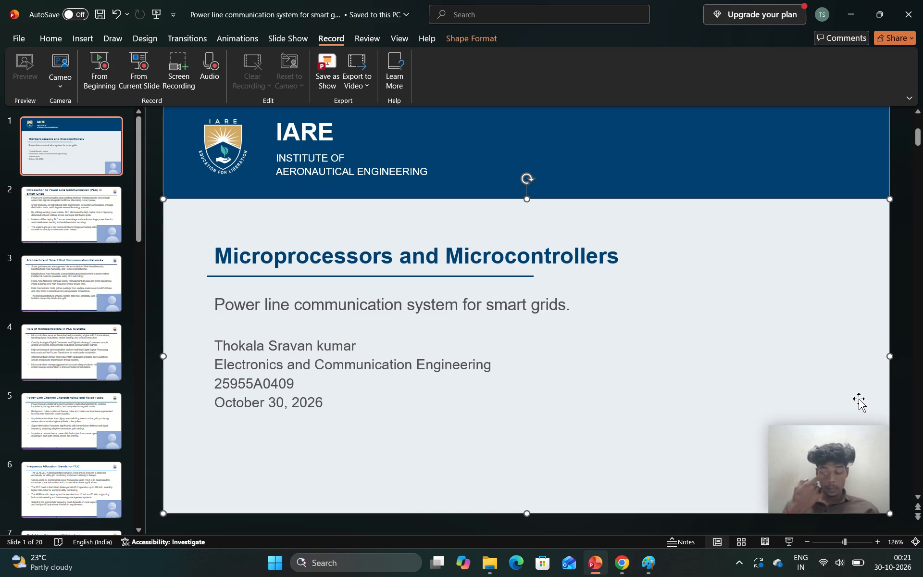
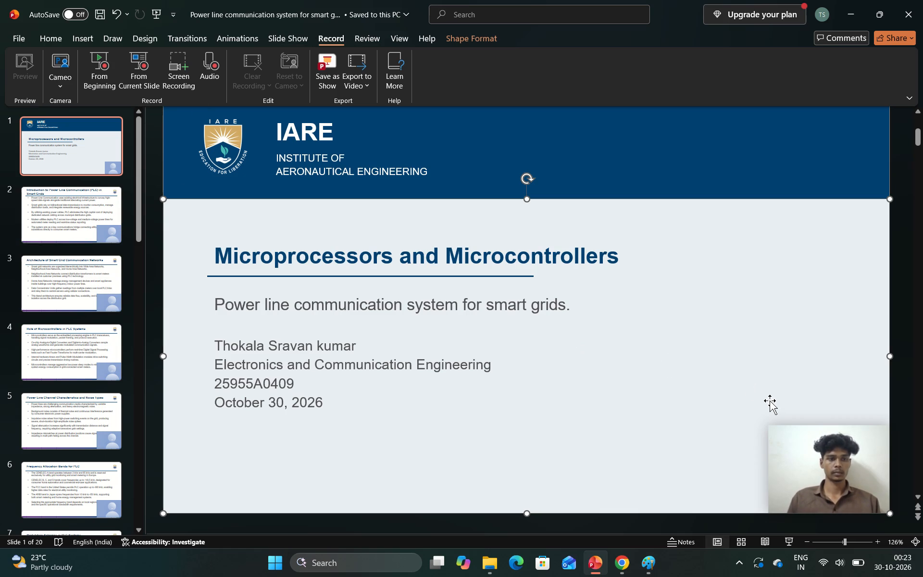
# Enlarge slide 1's rectangular cameo slightly from its top-left corner and apply it to all slides.
pyautogui.click(769, 428)
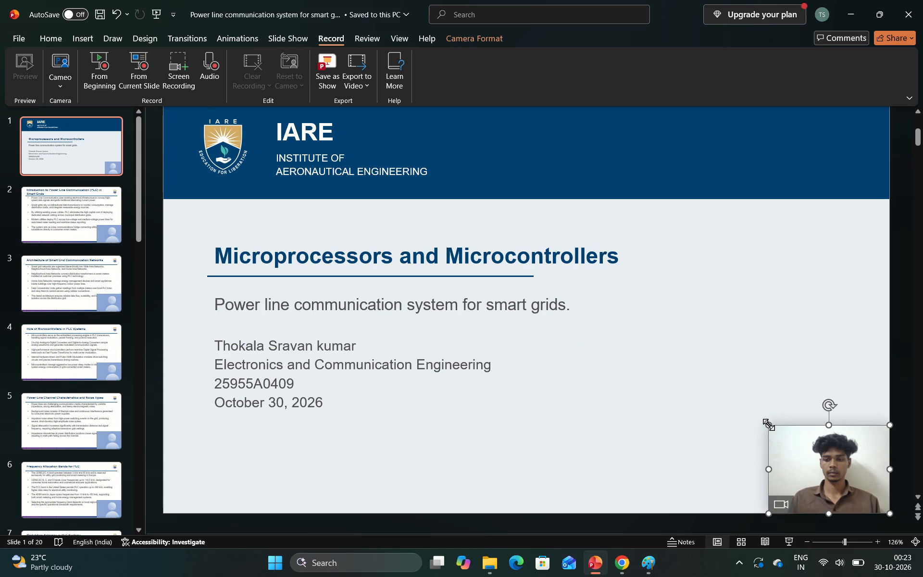
pyautogui.moveTo(769, 424); pyautogui.dragTo(760, 418)
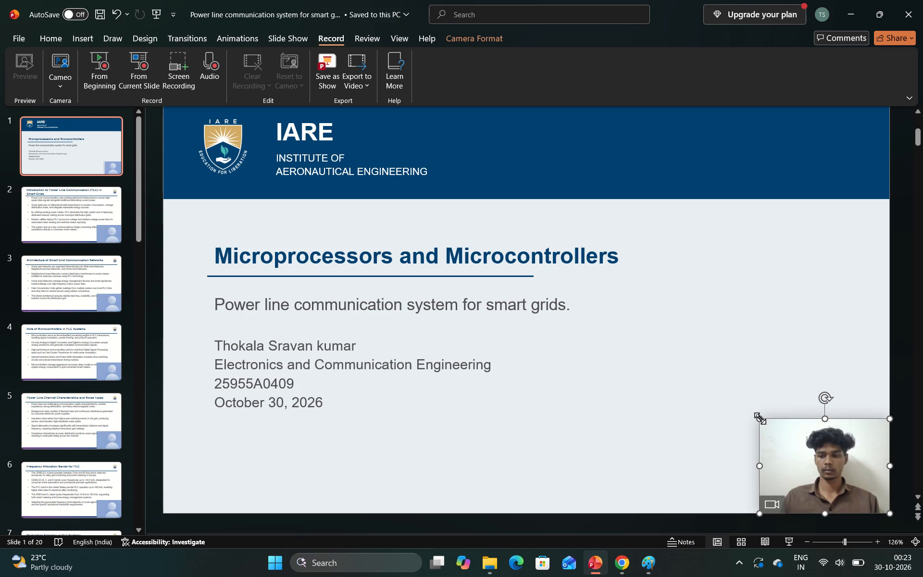
pyautogui.click(759, 399)
pyautogui.rightClick(814, 447)
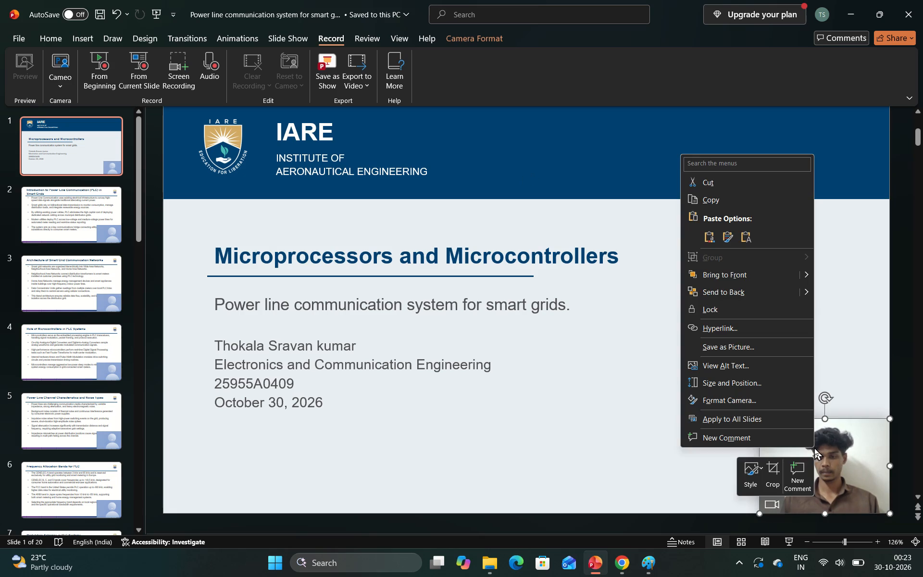
pyautogui.click(727, 413)
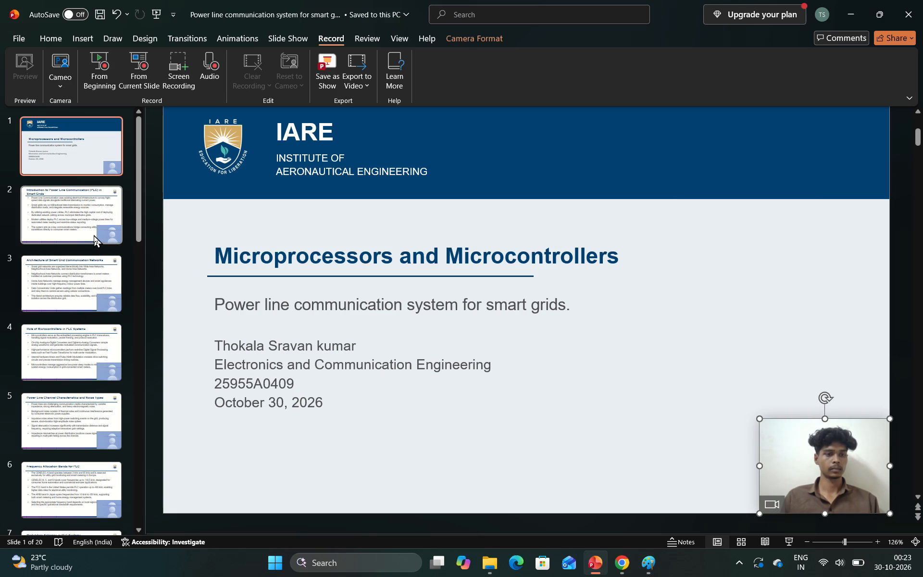
# Delete the large rectangular cameo and the stacked circular cameos from slide 2, keeping only the small rectangular one in the corner.
pyautogui.click(78, 224)
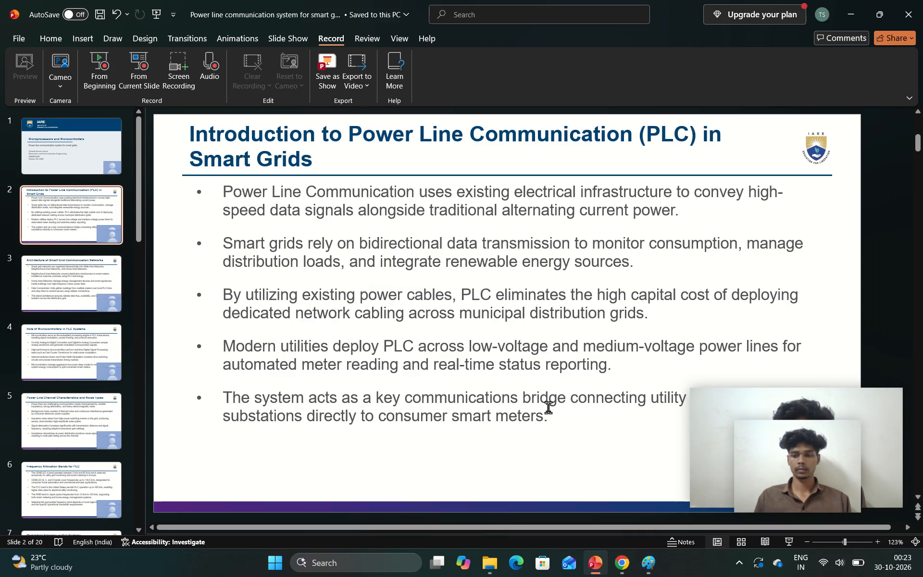
pyautogui.click(706, 437)
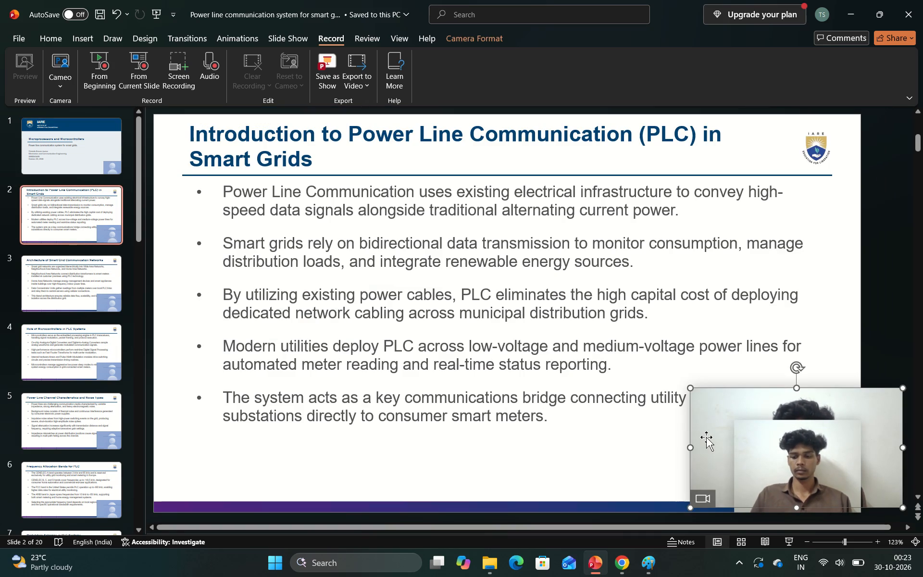
pyautogui.press('Delete')
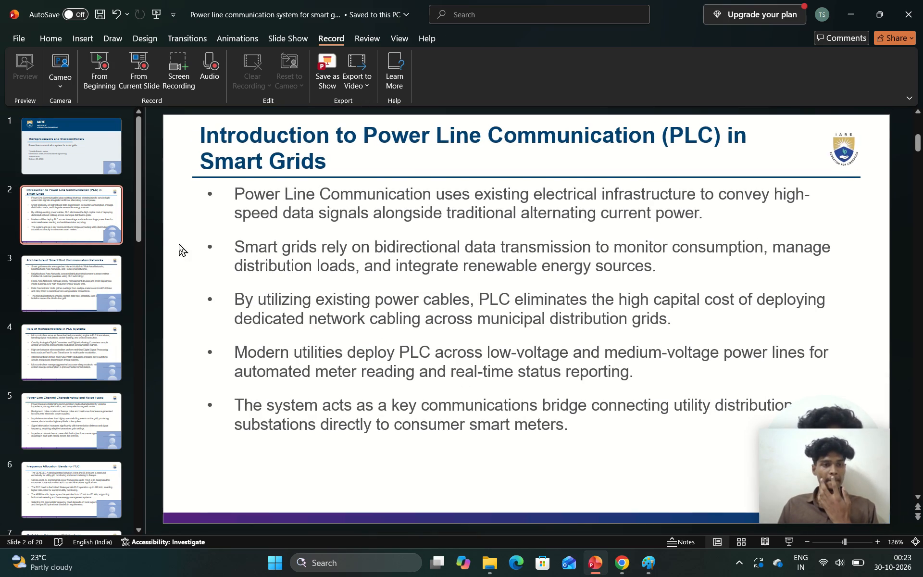
pyautogui.click(103, 161)
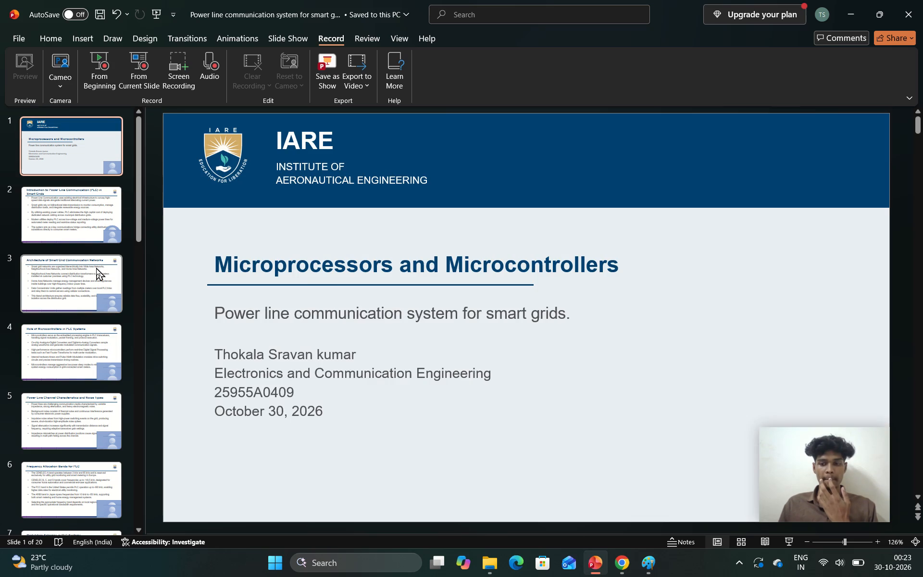
pyautogui.click(69, 232)
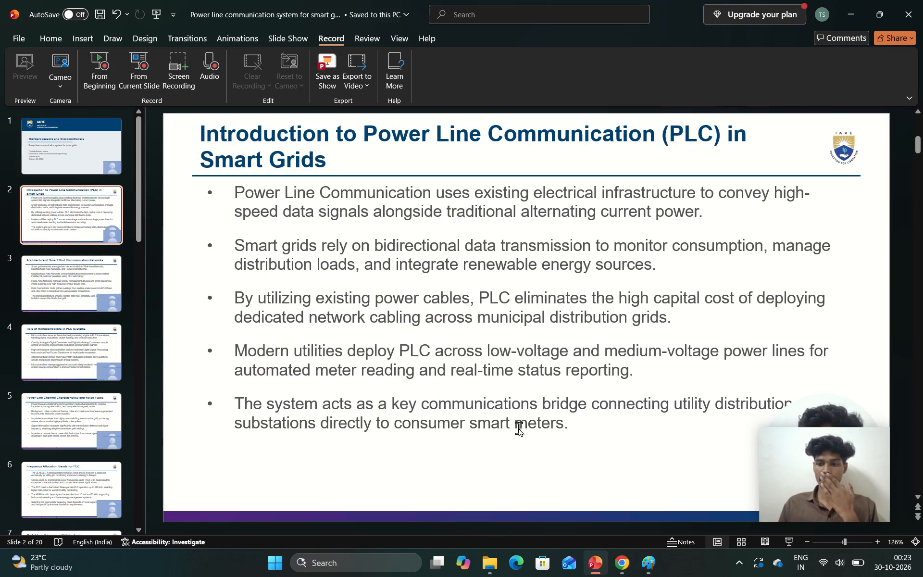
pyautogui.click(818, 415)
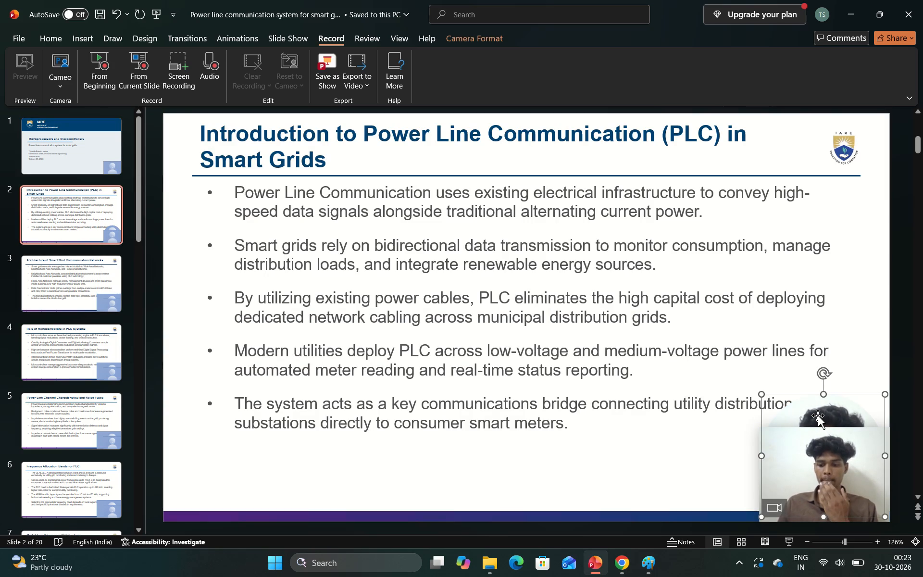
pyautogui.press('Delete')
pyautogui.click(818, 415)
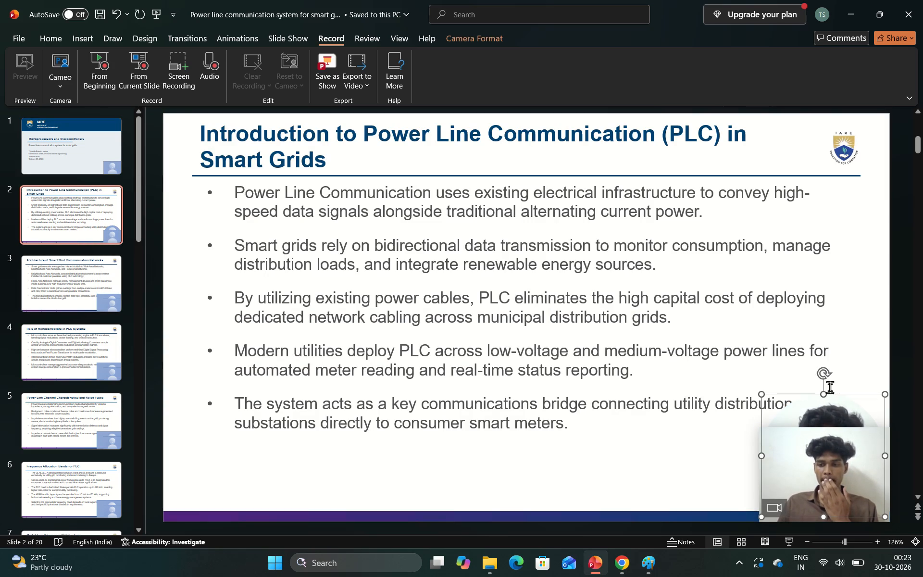
pyautogui.moveTo(823, 402); pyautogui.dragTo(818, 388)
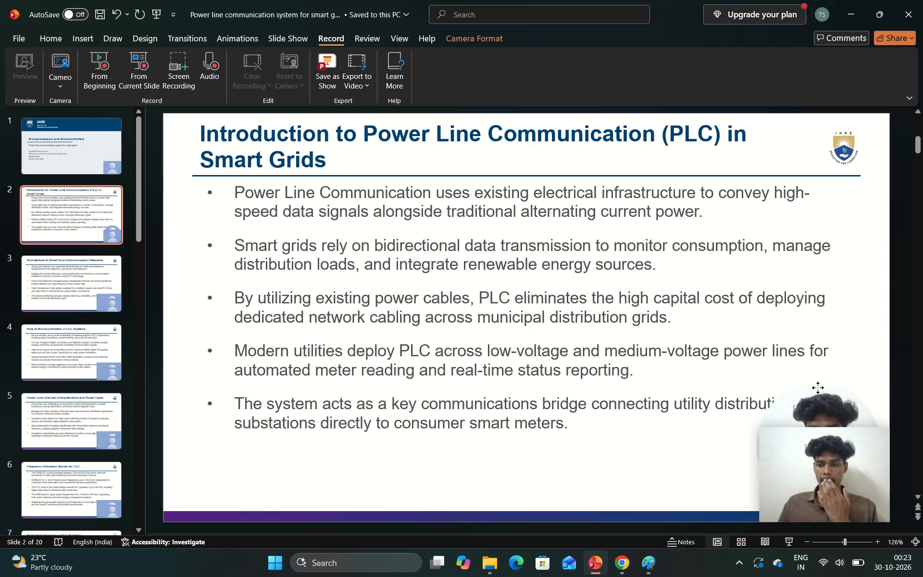
pyautogui.moveTo(818, 388); pyautogui.dragTo(811, 346)
pyautogui.press('Delete')
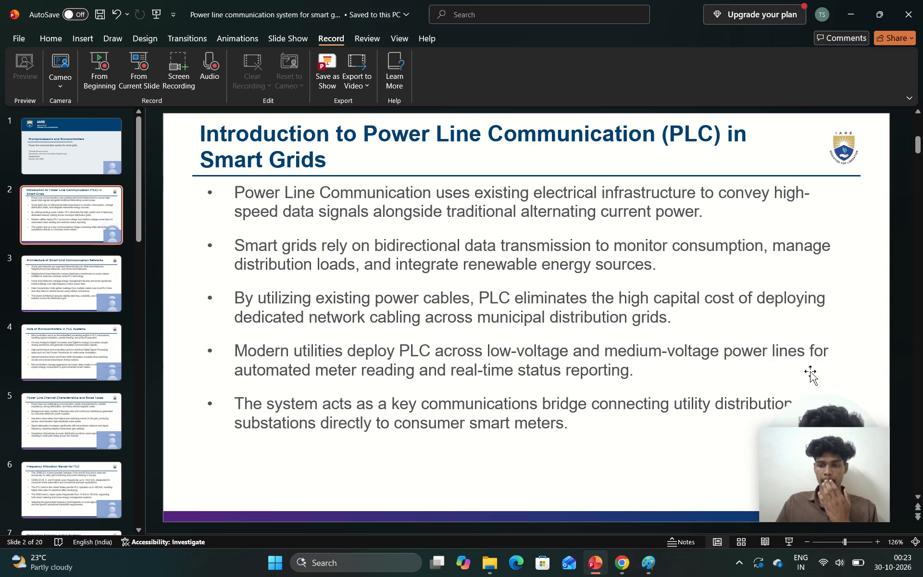
pyautogui.moveTo(809, 414); pyautogui.dragTo(800, 376)
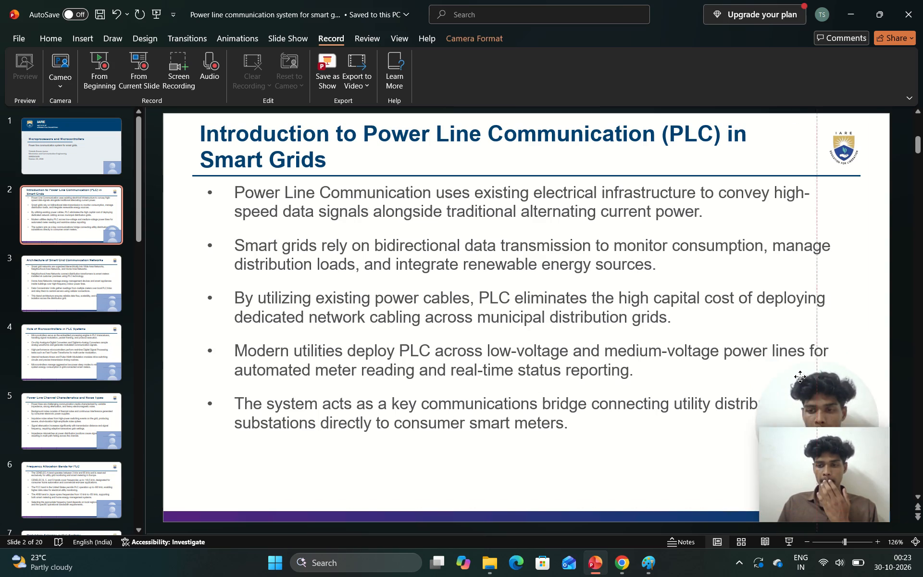
pyautogui.moveTo(800, 376); pyautogui.dragTo(785, 320)
pyautogui.press('Delete')
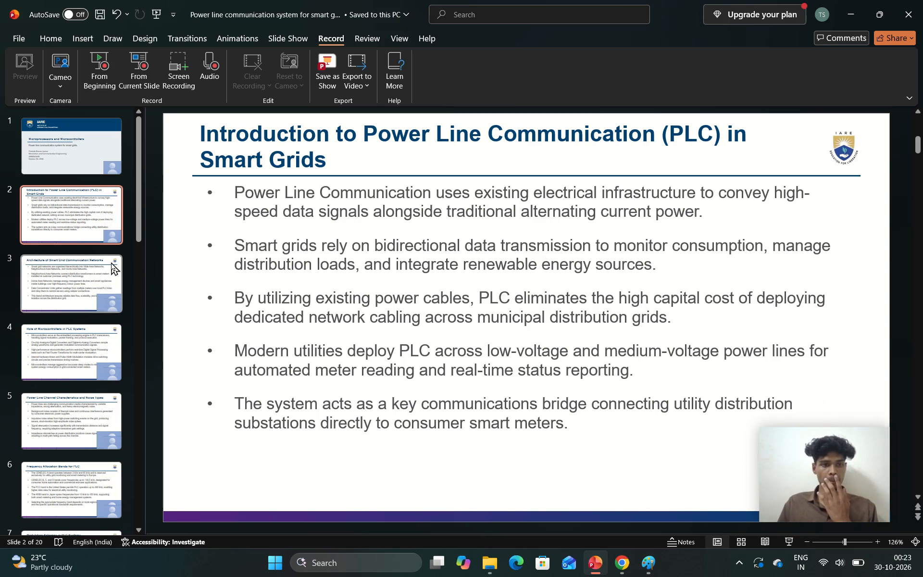
# Delete the large rectangular cameo and the stacked circular cameos from slide 3, keeping only the small rectangular one.
pyautogui.click(87, 259)
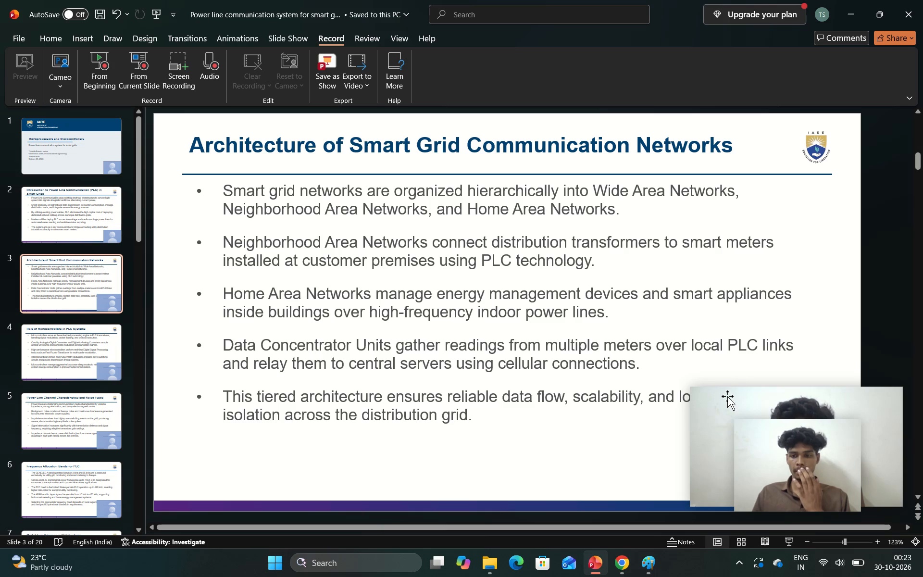
pyautogui.click(725, 401)
pyautogui.press('Delete')
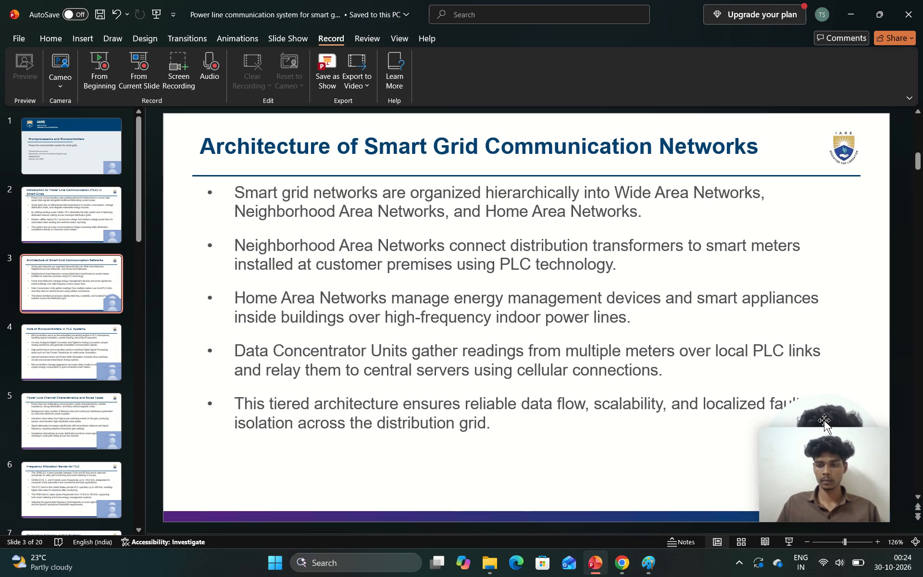
pyautogui.click(824, 420)
pyautogui.press('Delete')
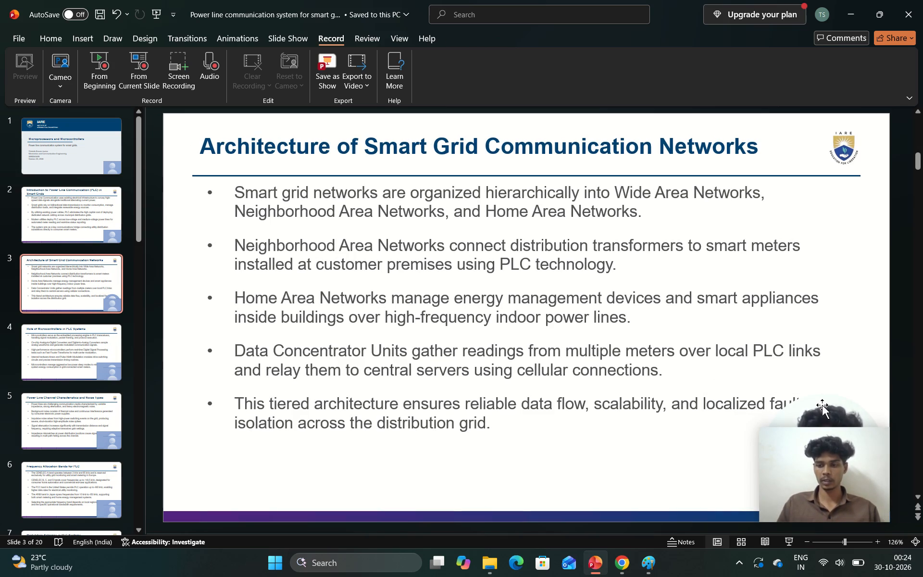
pyautogui.click(822, 405)
pyautogui.press('Delete')
pyautogui.click(822, 405)
pyautogui.press('Delete')
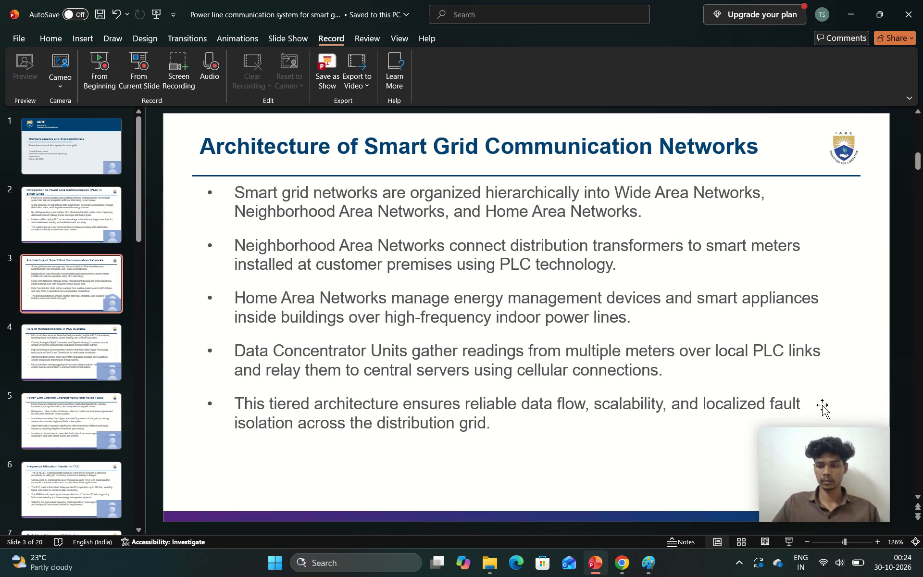
# Delete the large rectangular cameo and the stacked circular cameos from slide 4, keeping only the small rectangular one.
pyautogui.click(114, 360)
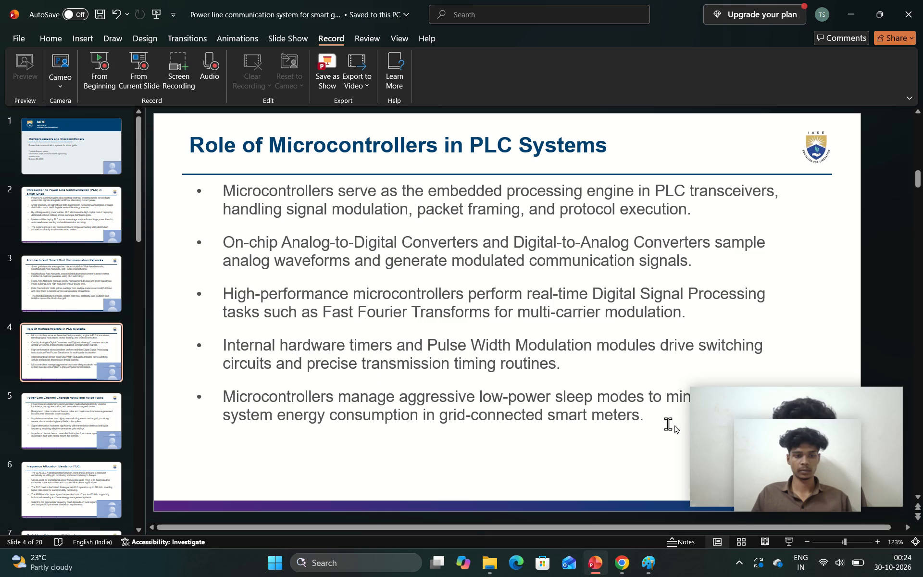
pyautogui.click(784, 395)
pyautogui.press('Delete')
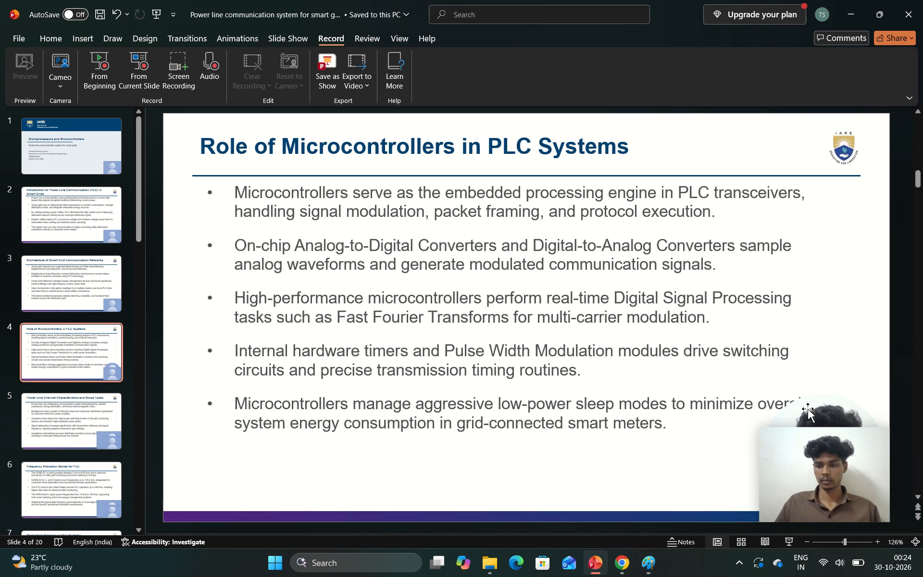
pyautogui.click(809, 410)
pyautogui.press('Delete')
pyautogui.click(809, 410)
pyautogui.press('Delete')
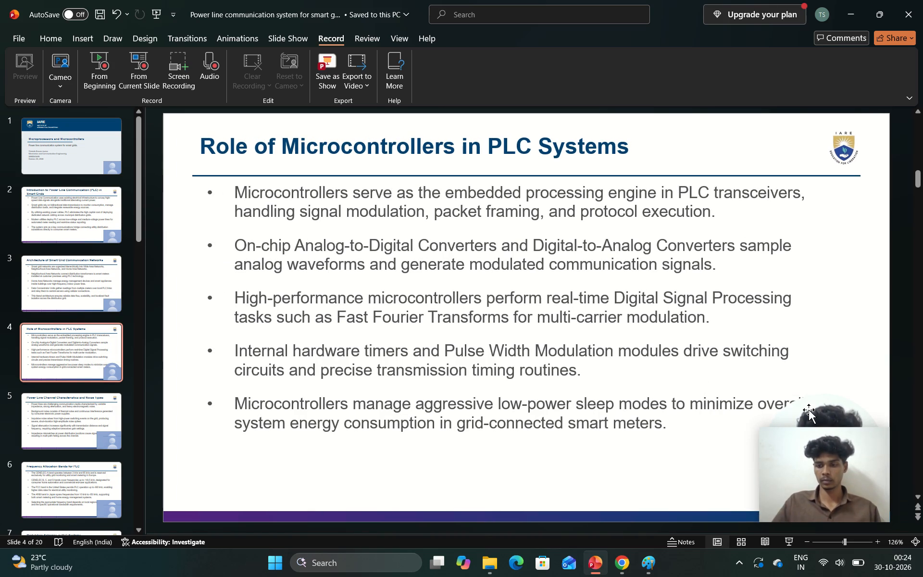
pyautogui.click(809, 410)
pyautogui.press('Delete')
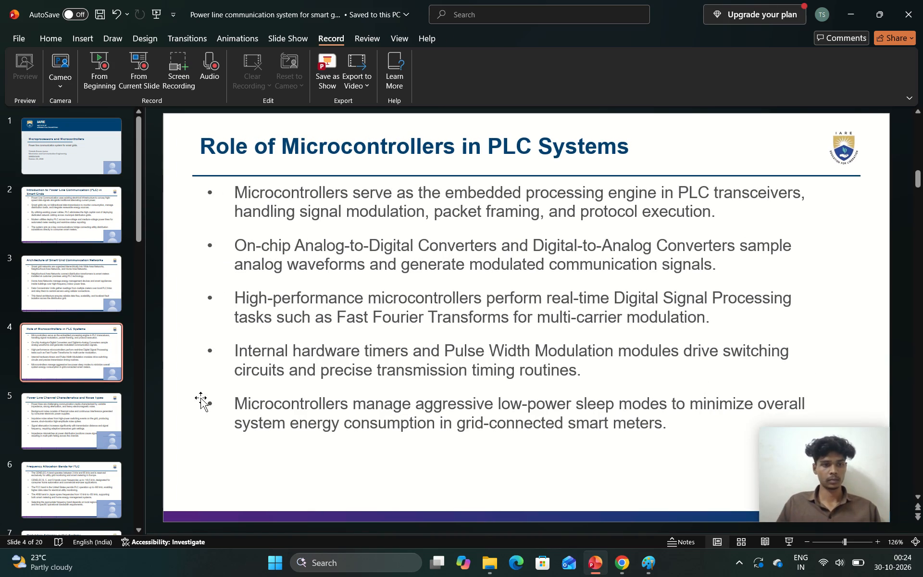
pyautogui.click(96, 366)
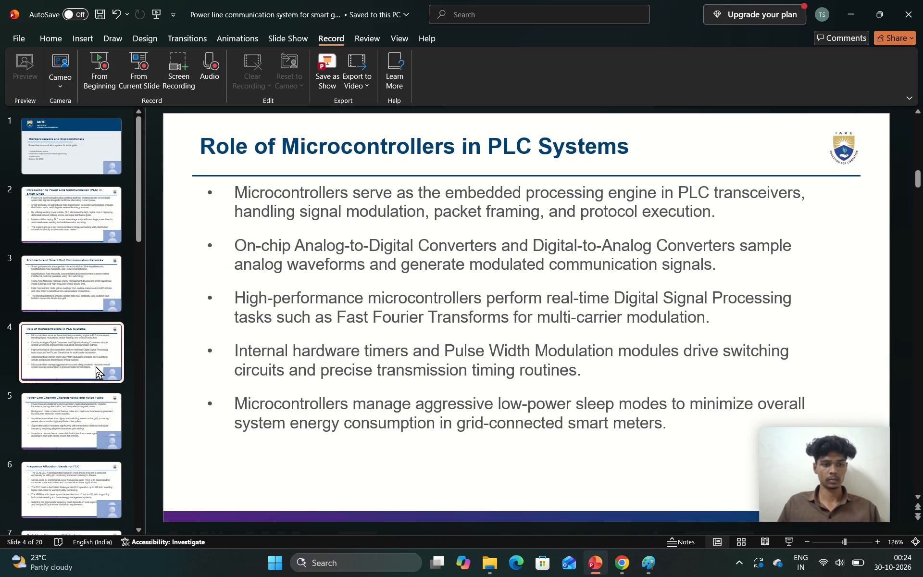
# Delete the large rectangular cameo and the stacked circular cameos from slide 5, keeping only the small rectangular one.
pyautogui.click(95, 404)
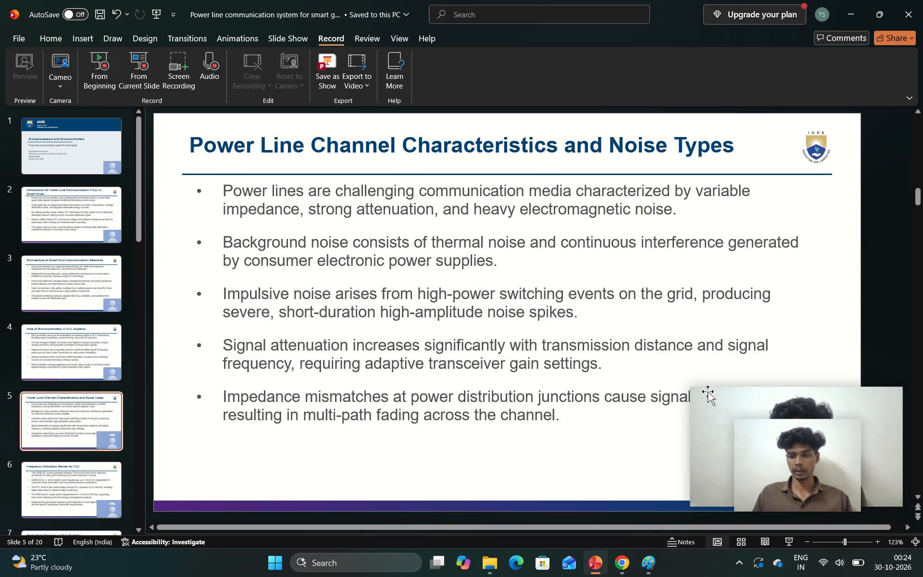
pyautogui.click(708, 391)
pyautogui.rightClick(708, 391)
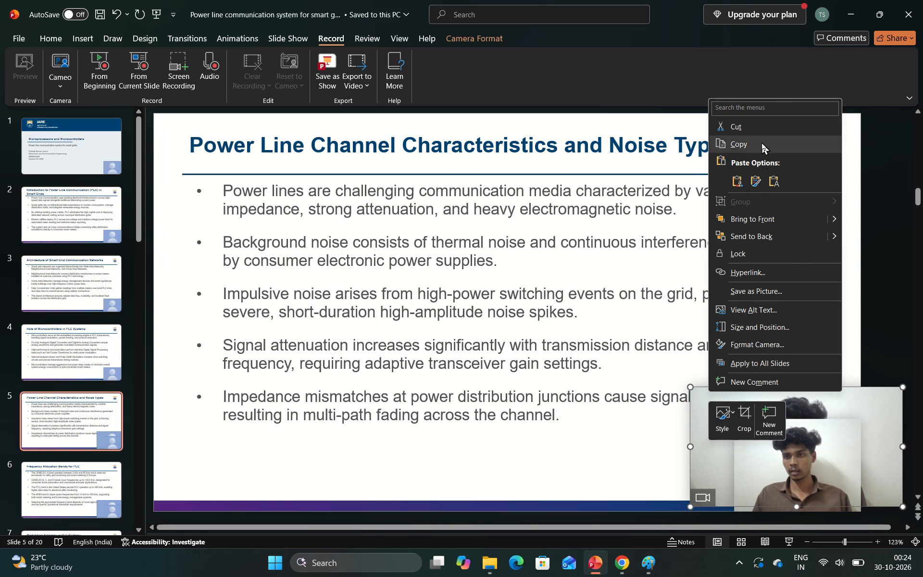
pyautogui.click(638, 433)
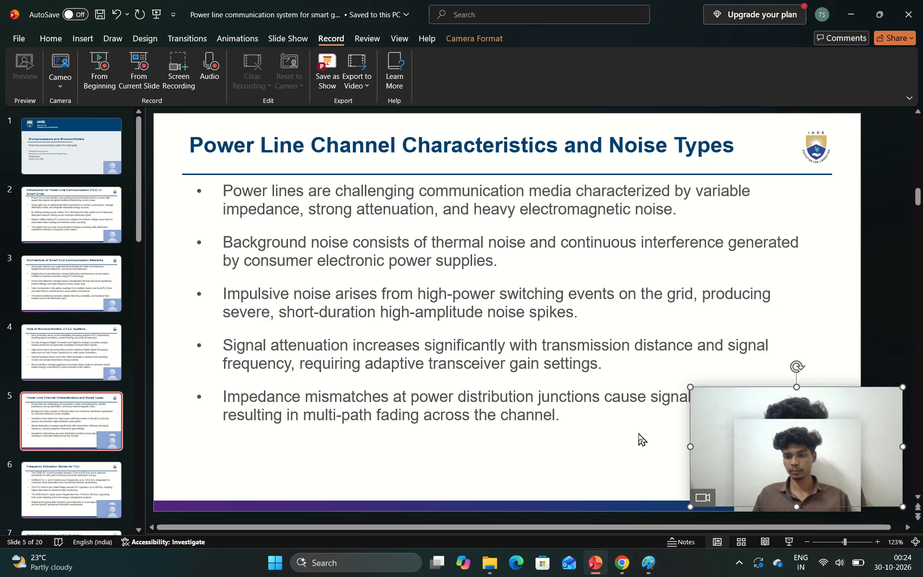
pyautogui.press('Delete')
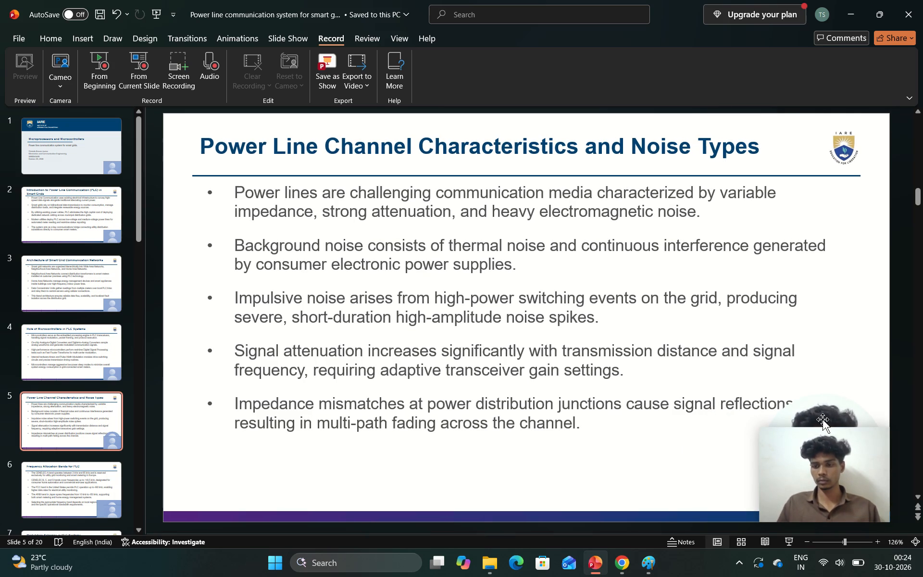
pyautogui.click(823, 419)
pyautogui.press('Delete')
pyautogui.click(823, 419)
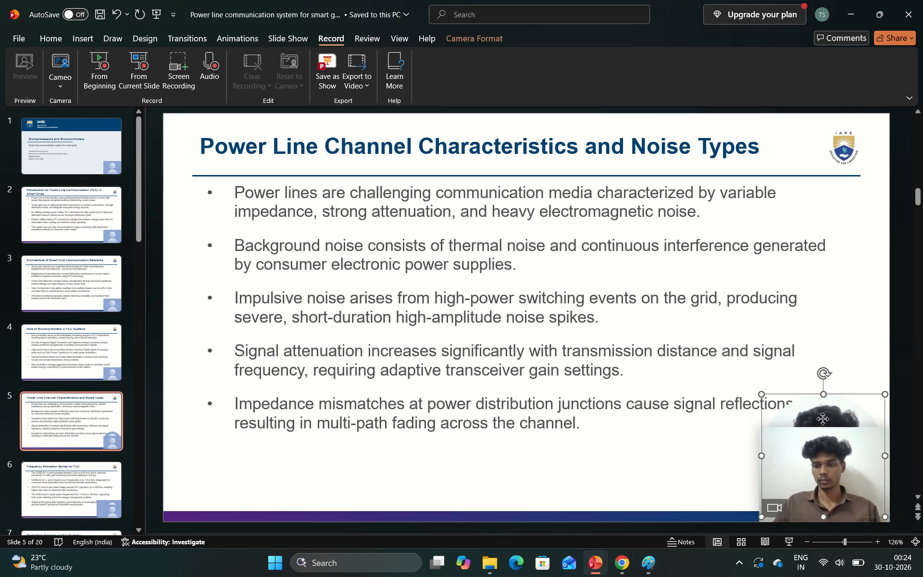
pyautogui.press('Delete')
pyautogui.click(823, 419)
pyautogui.press('Delete')
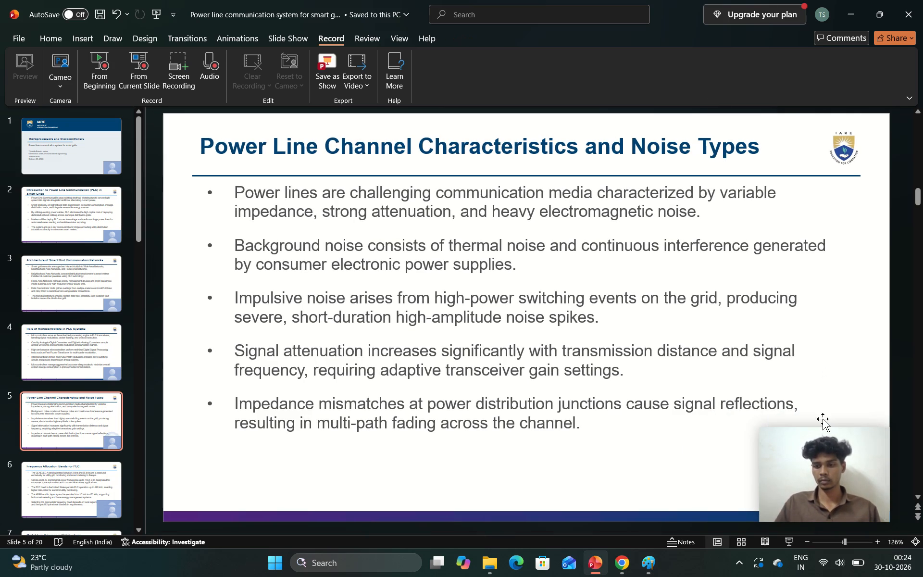
# Delete the large rectangular cameo from the closing Thank You slide.
pyautogui.scroll(-7, 113, 440)
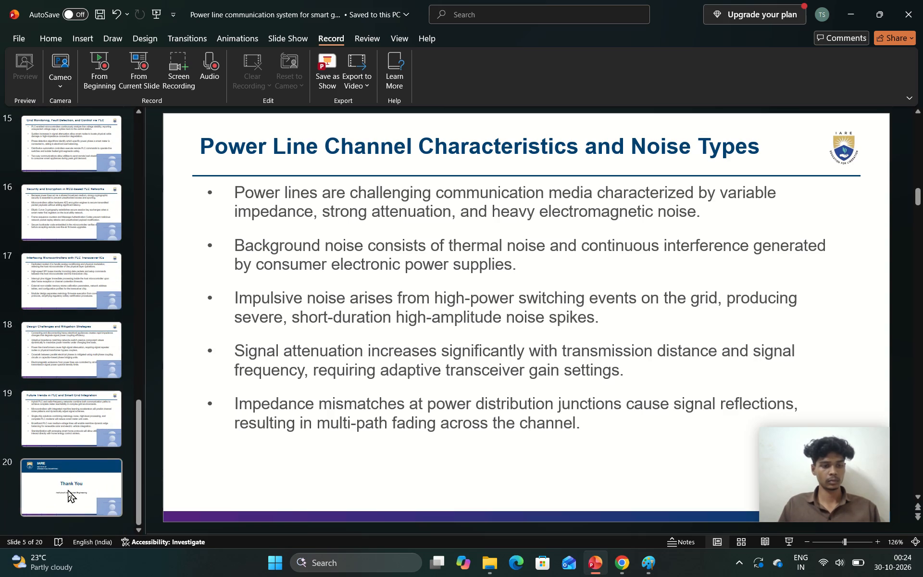
pyautogui.click(68, 489)
pyautogui.click(706, 400)
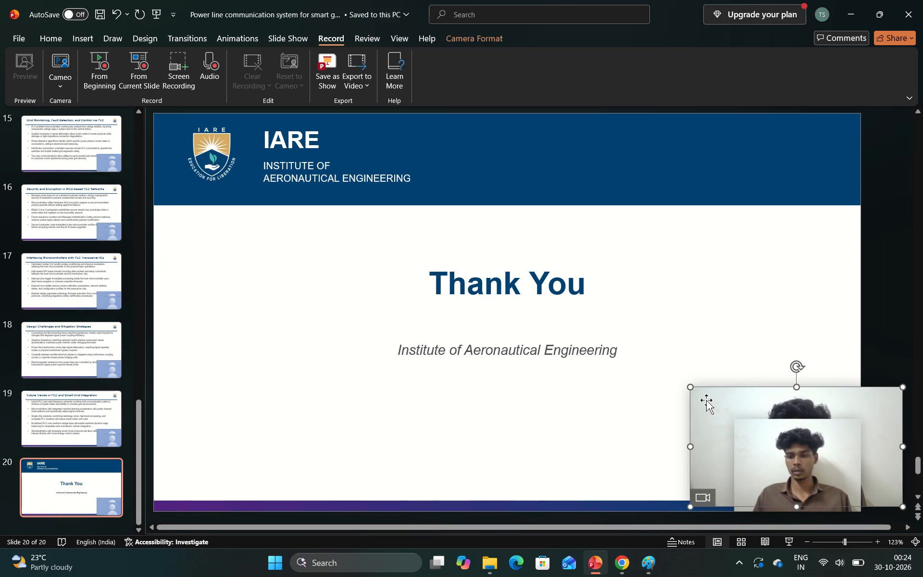
pyautogui.press('Delete')
pyautogui.press('Delete')
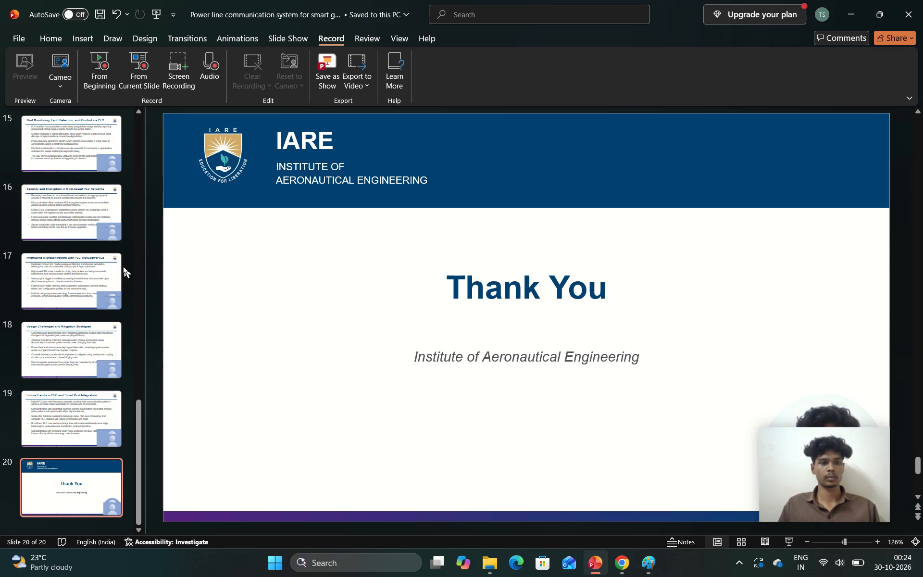
# Return to slide 1 and turn off the camera preview in its cameo.
pyautogui.scroll(8, 122, 268)
pyautogui.click(76, 156)
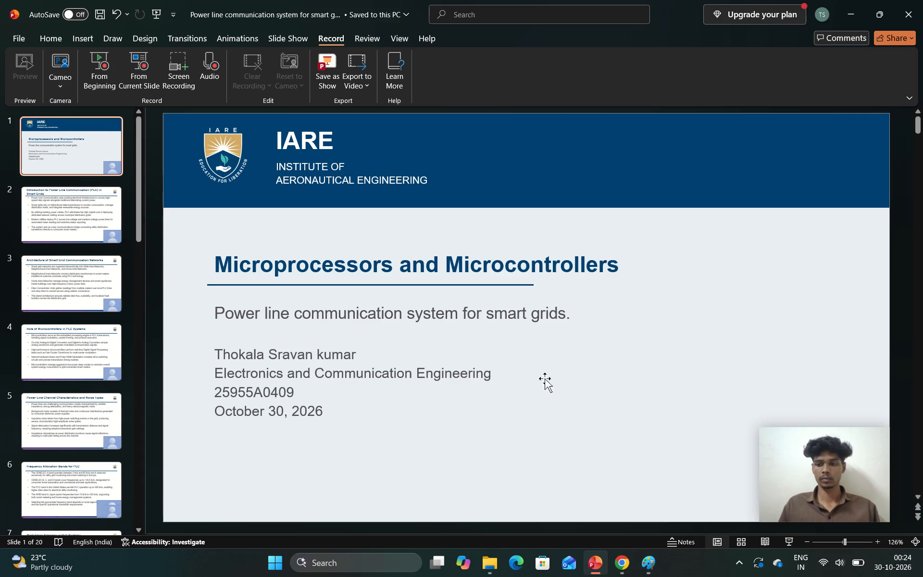
pyautogui.click(822, 476)
pyautogui.click(822, 476)
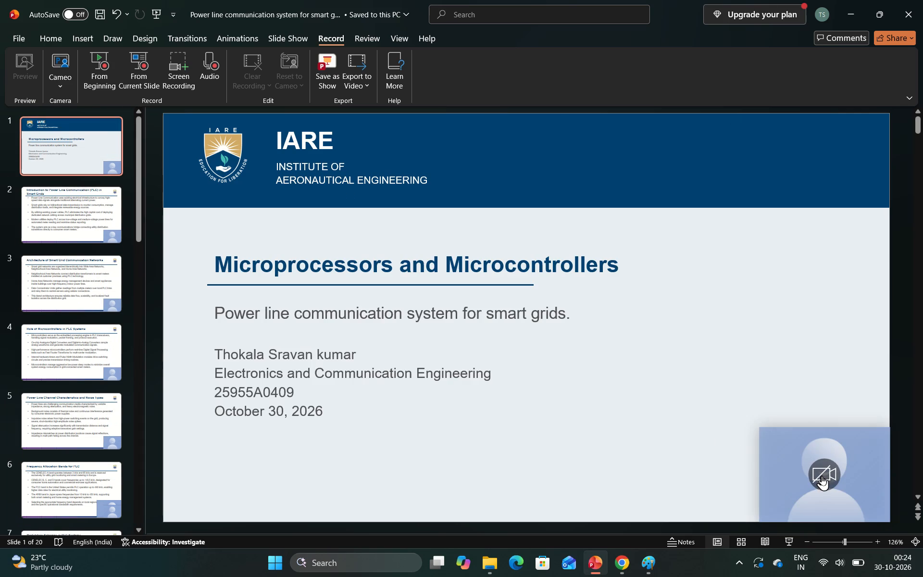
# Nudge the rectangular camera cameo on slide 2 slightly upward, just above the footer bar.
pyautogui.click(54, 207)
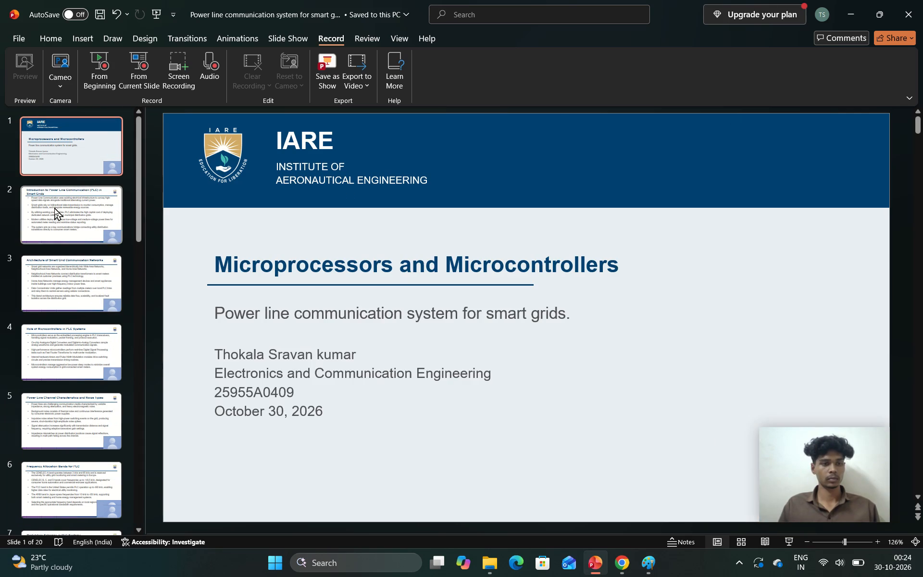
pyautogui.click(774, 451)
pyautogui.moveTo(774, 451); pyautogui.dragTo(772, 439)
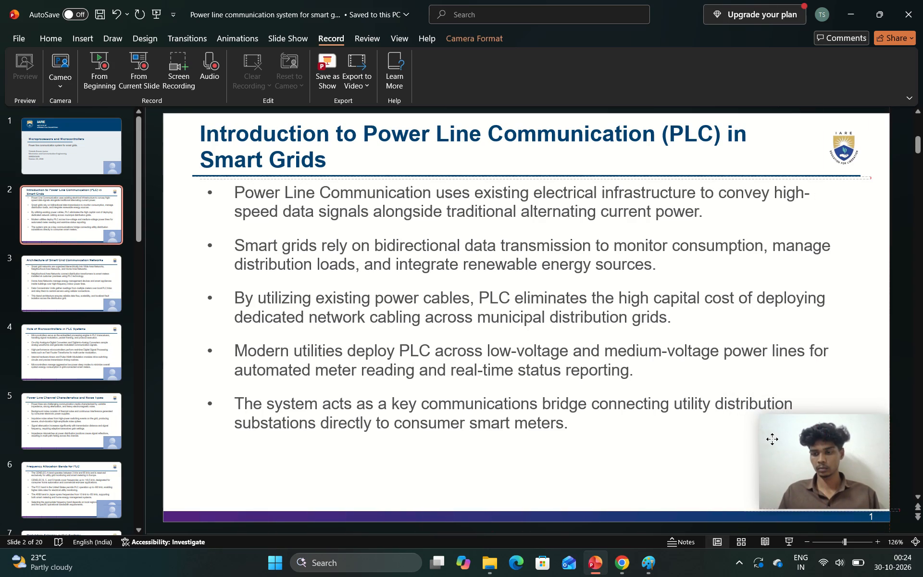
pyautogui.moveTo(772, 439); pyautogui.dragTo(774, 440)
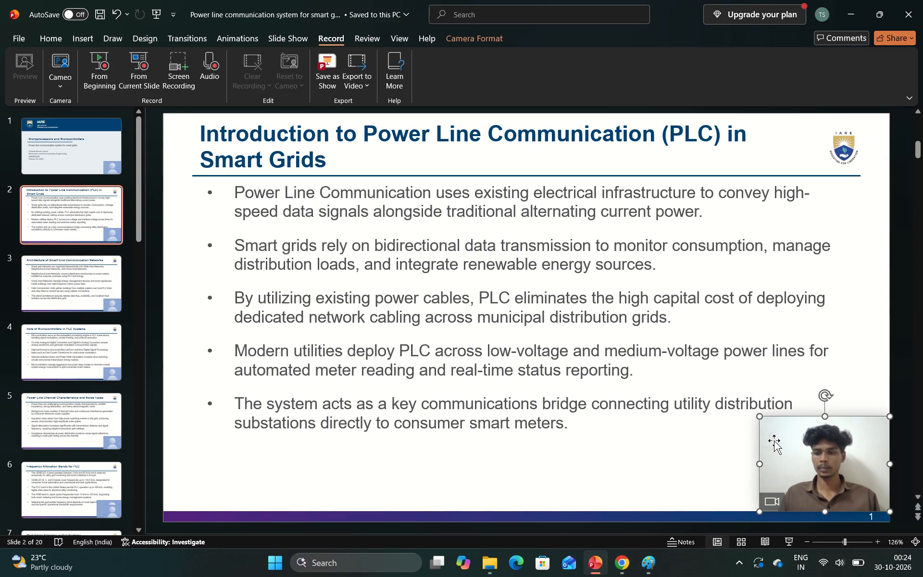
pyautogui.rightClick(810, 447)
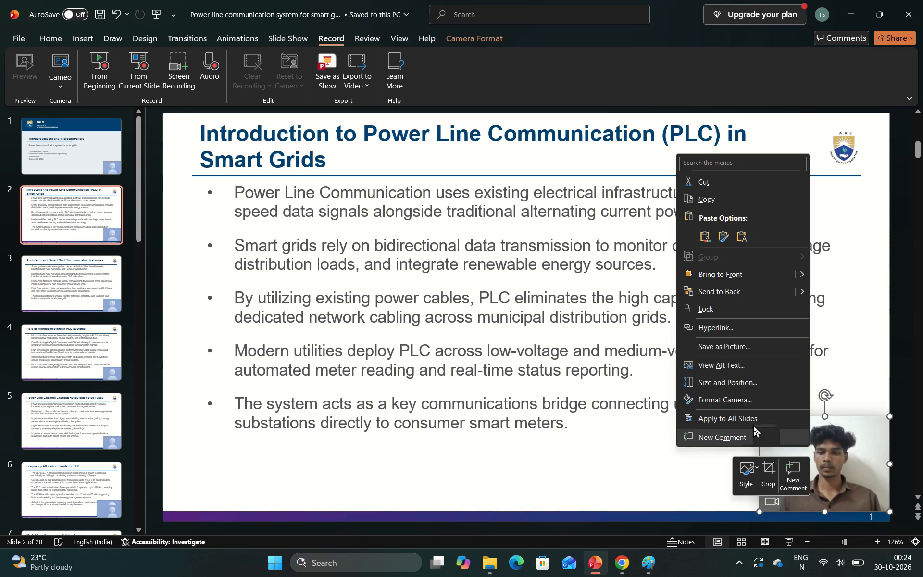
pyautogui.click(579, 472)
# Delete the remaining small rectangular camera cameo from slides 3, 4 and 5.
pyautogui.click(32, 274)
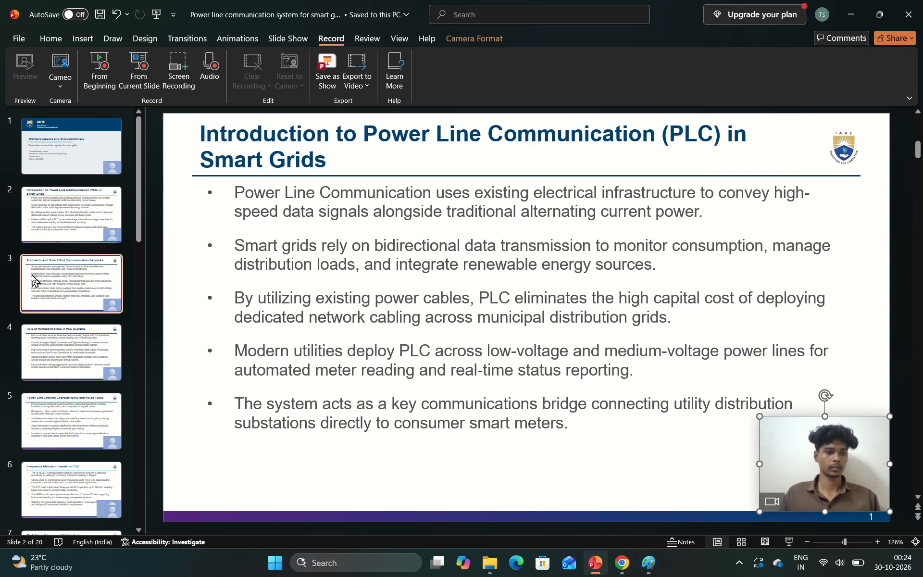
pyautogui.click(806, 481)
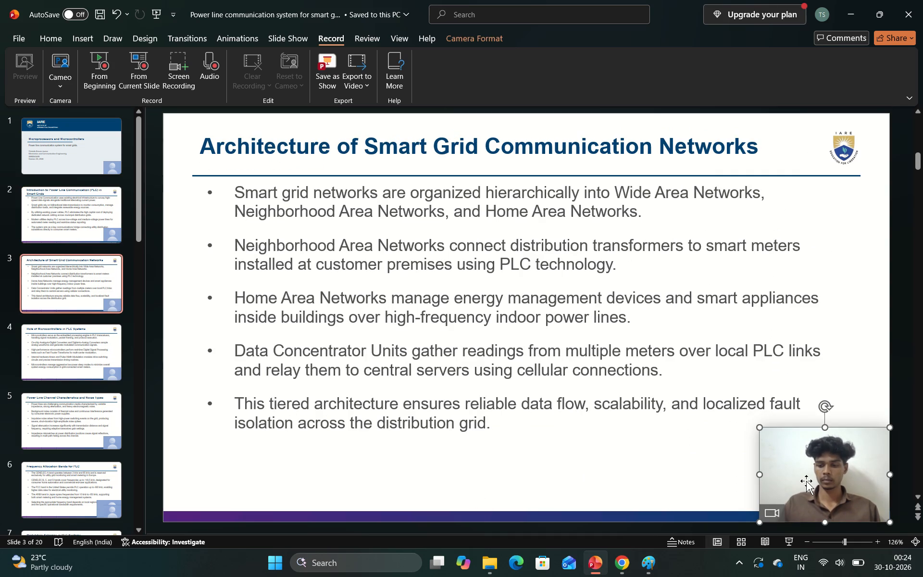
pyautogui.press('Delete')
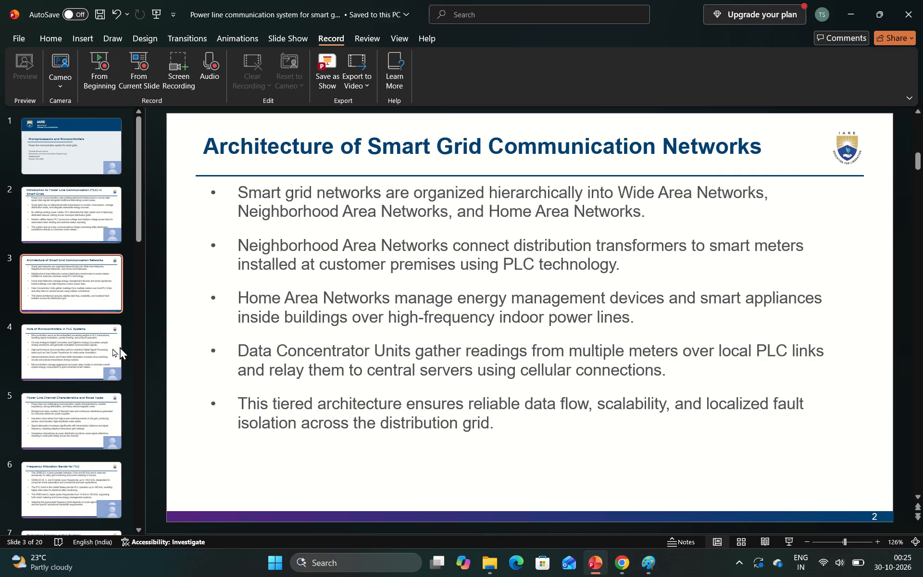
pyautogui.click(81, 350)
pyautogui.click(789, 465)
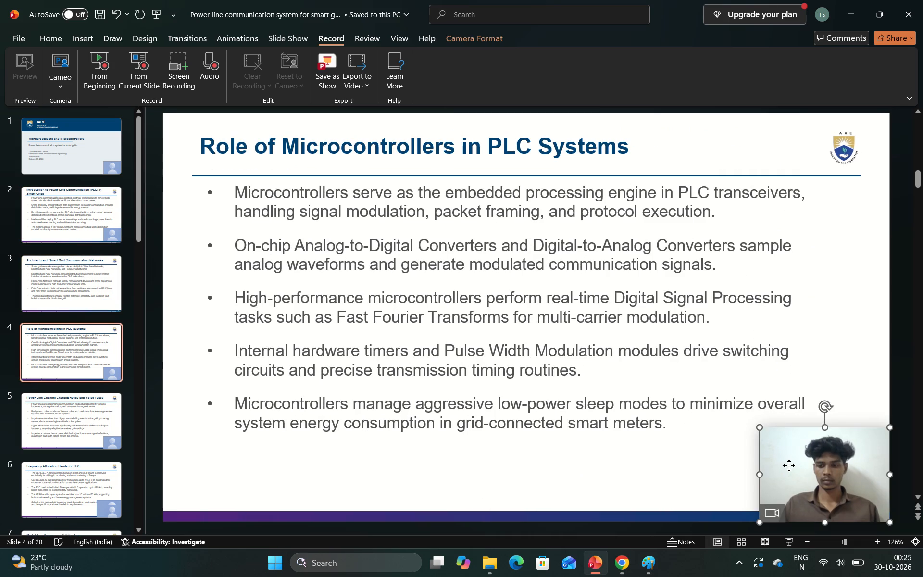
pyautogui.press('Delete')
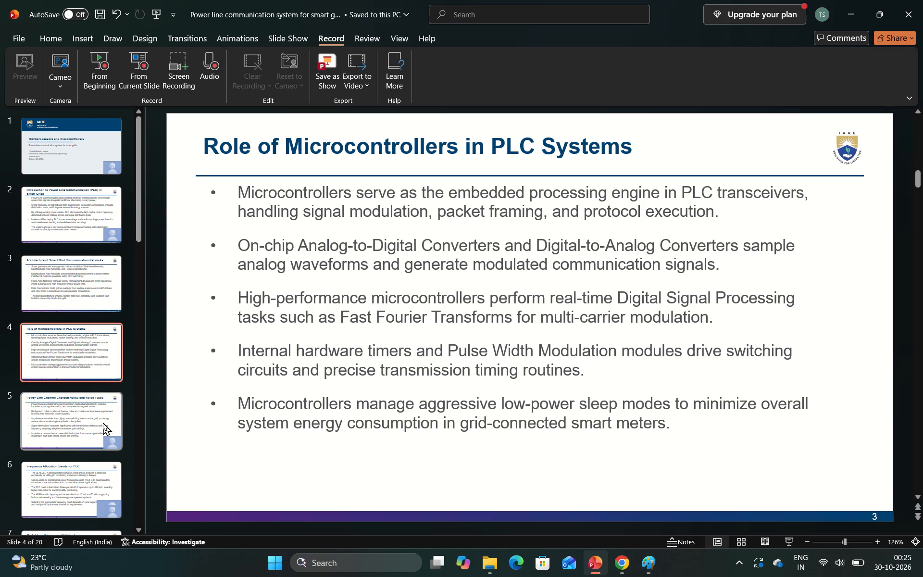
pyautogui.click(103, 422)
pyautogui.click(837, 458)
pyautogui.press('Delete')
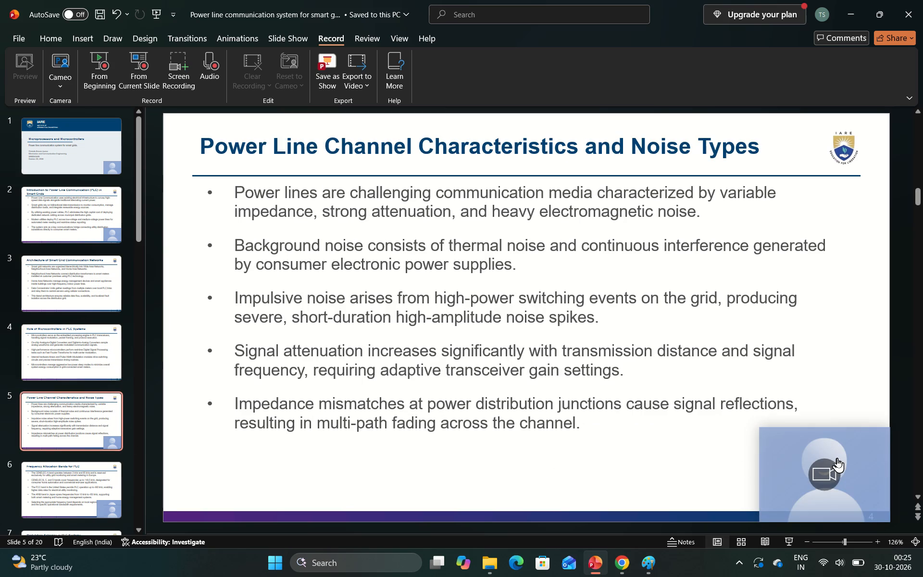
pyautogui.click(805, 452)
pyautogui.press('Delete')
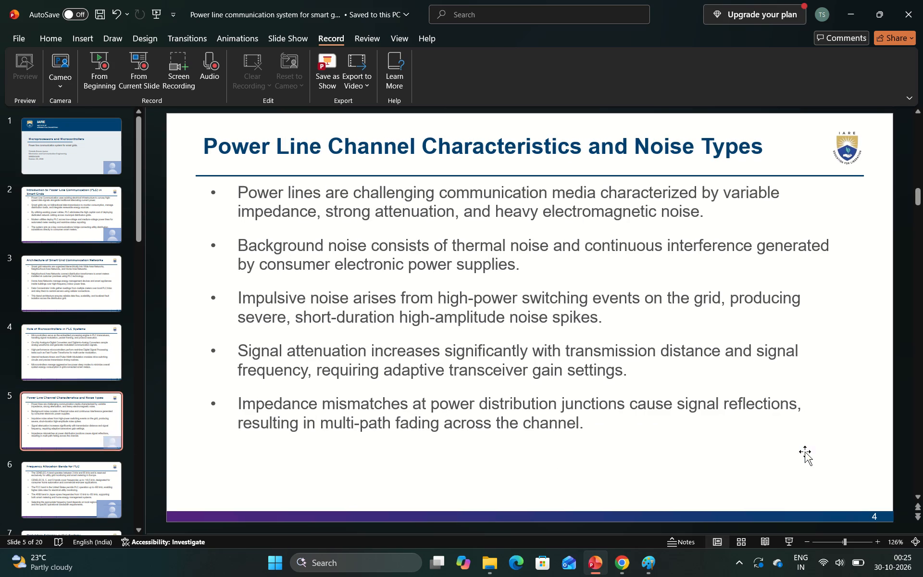
# Delete the rectangular cameo and all stacked circular cameos from the closing Thank You slide.
pyautogui.scroll(-5, 64, 399)
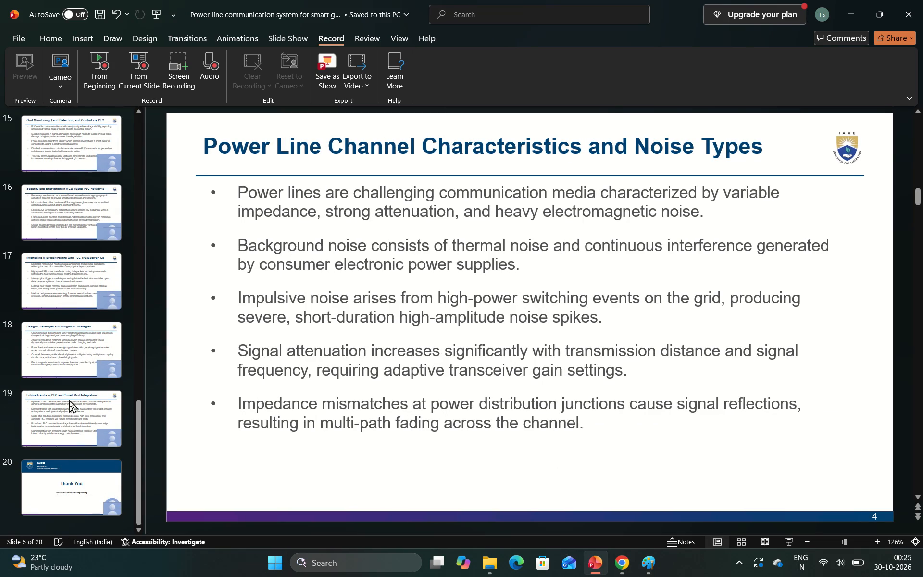
pyautogui.click(60, 475)
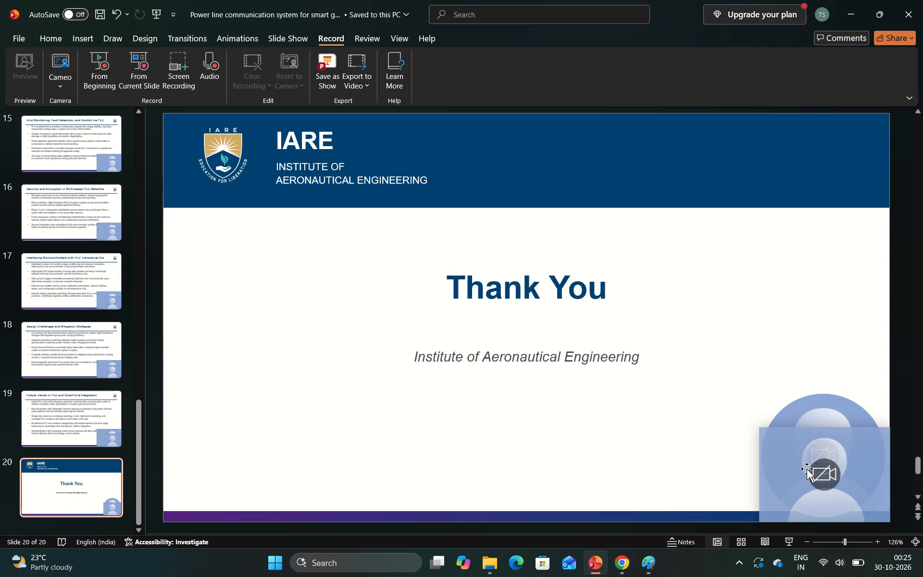
pyautogui.click(806, 469)
pyautogui.click(832, 464)
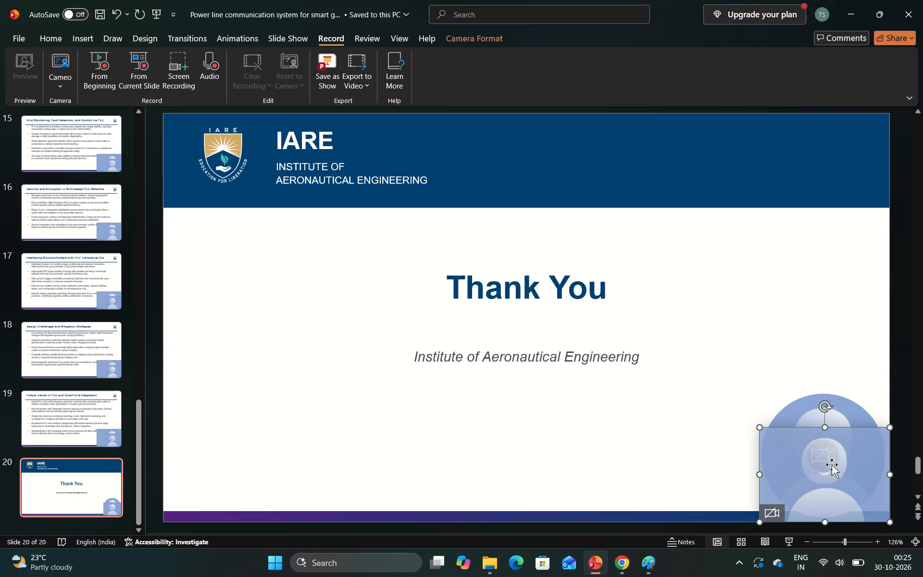
pyautogui.press('Delete')
pyautogui.click(832, 464)
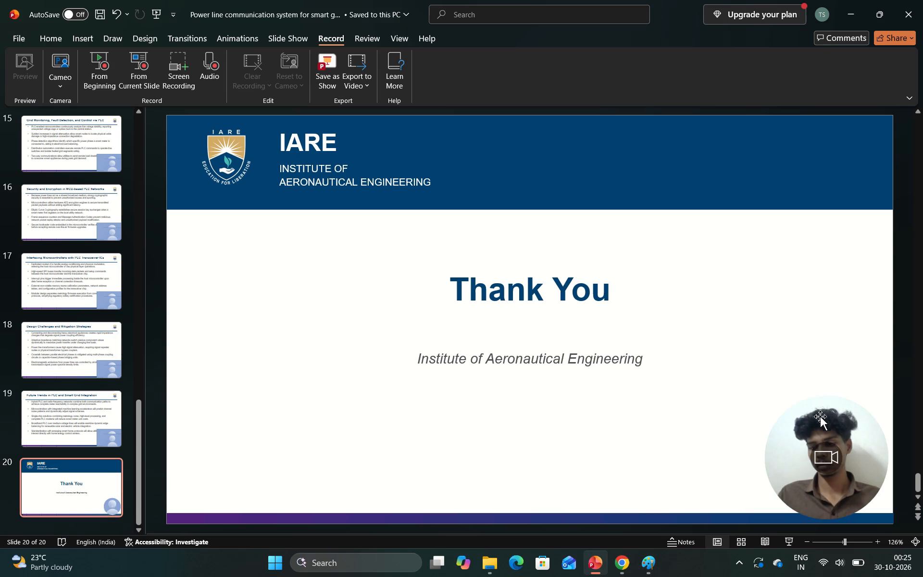
pyautogui.click(823, 412)
pyautogui.press('Delete')
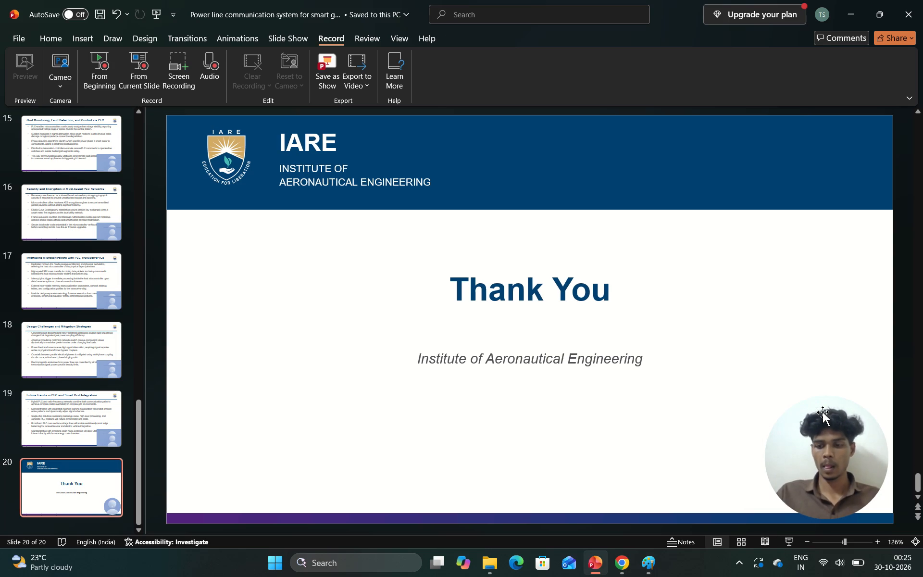
pyautogui.click(872, 475)
pyautogui.press('Delete')
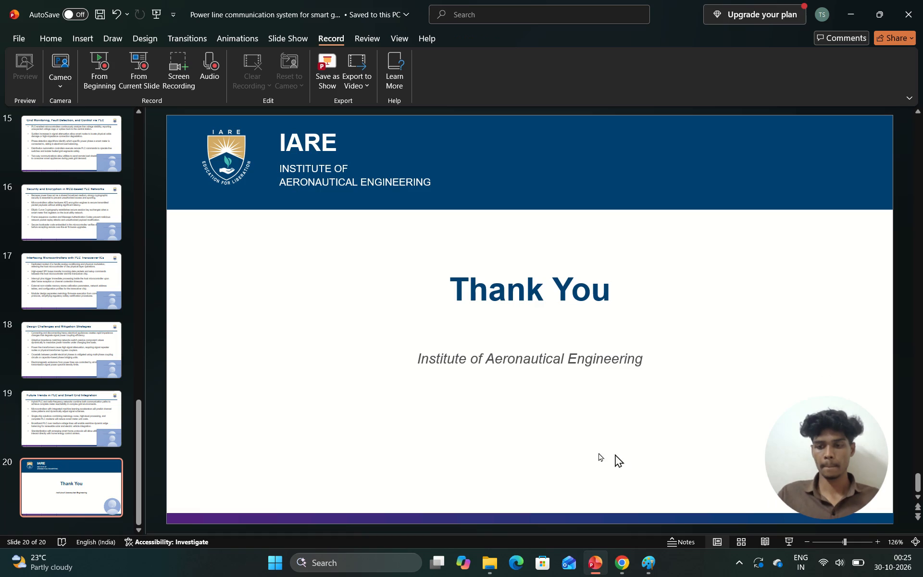
pyautogui.click(877, 430)
pyautogui.press('Delete')
pyautogui.press('Delete')
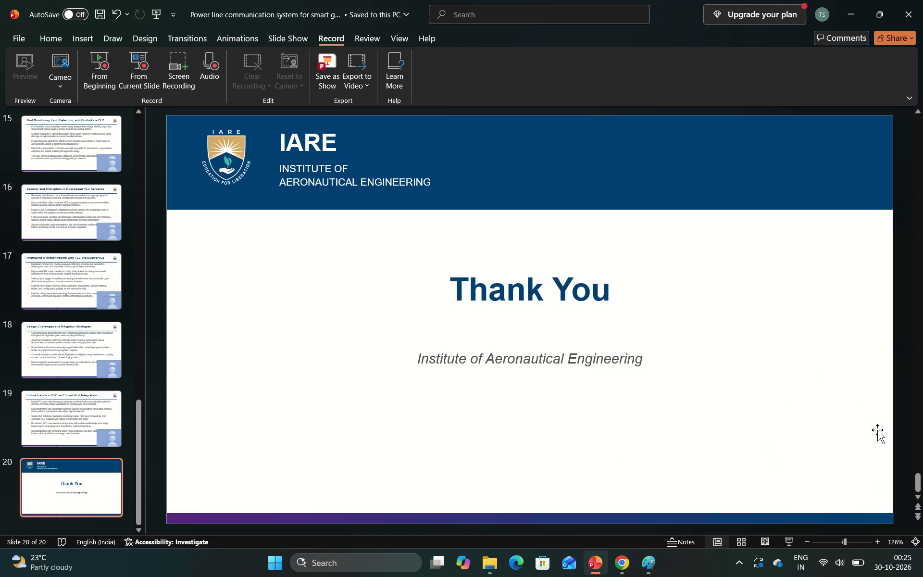
# Delete all rectangular and stacked circular cameos from slide 19, Future Trends in PLC and Smart Grid Integration.
pyautogui.click(79, 419)
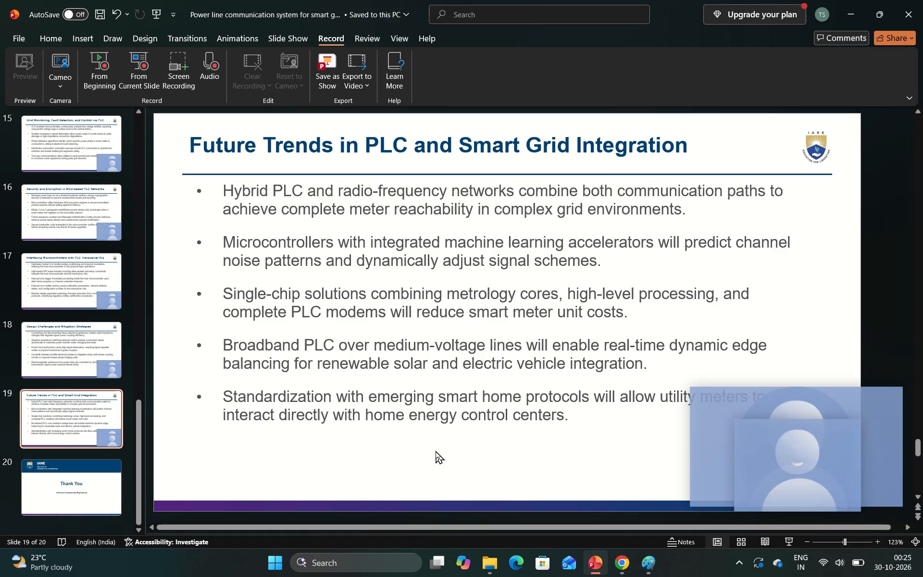
pyautogui.click(764, 463)
pyautogui.press('Delete')
pyautogui.click(764, 463)
pyautogui.press('Delete')
pyautogui.click(764, 463)
pyautogui.press('Delete')
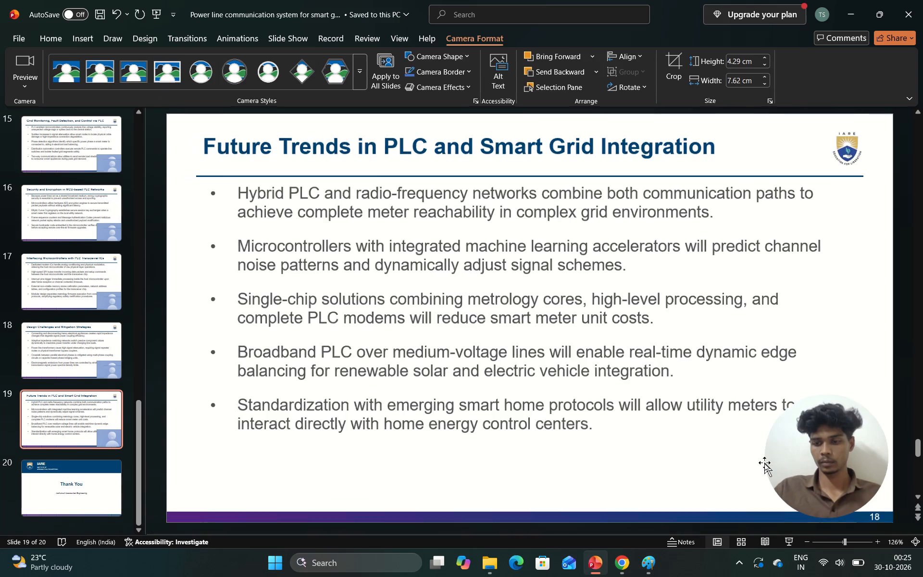
pyautogui.click(792, 458)
pyautogui.press('Delete')
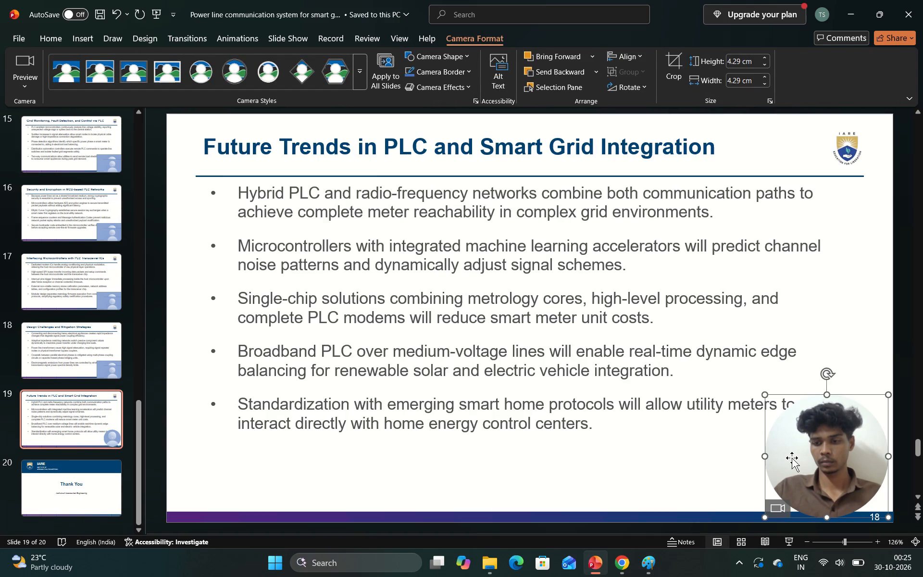
pyautogui.click(792, 458)
pyautogui.press('Delete')
pyautogui.press('Delete')
pyautogui.click(792, 458)
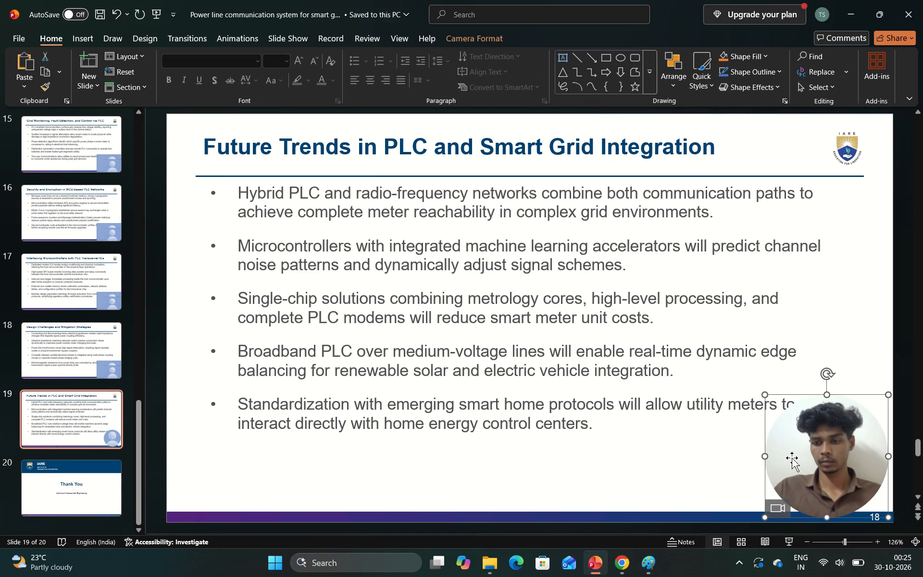
pyautogui.click(792, 458)
pyautogui.press('Delete')
pyautogui.press('Delete')
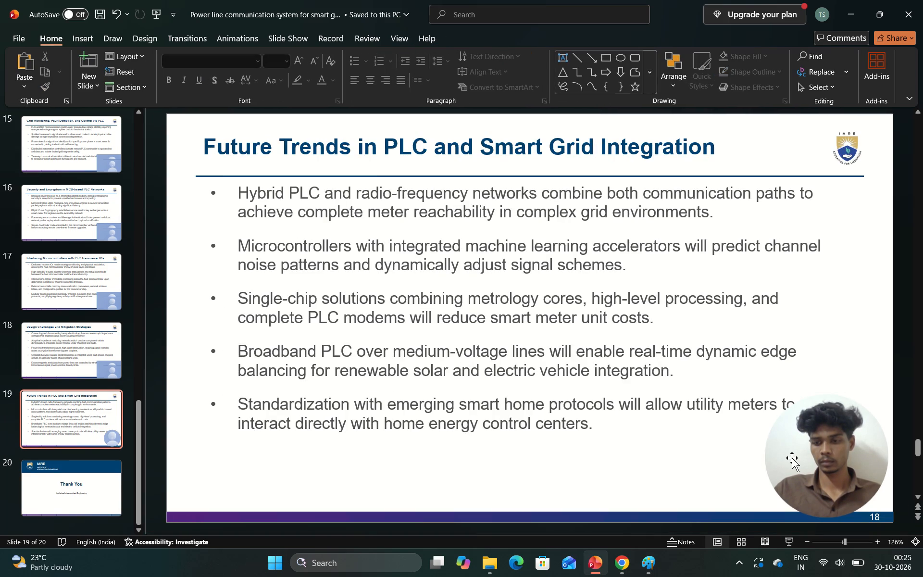
pyautogui.click(792, 458)
pyautogui.press('Delete')
pyautogui.click(792, 458)
pyautogui.press('Delete')
pyautogui.press('Delete')
pyautogui.press('Delete')
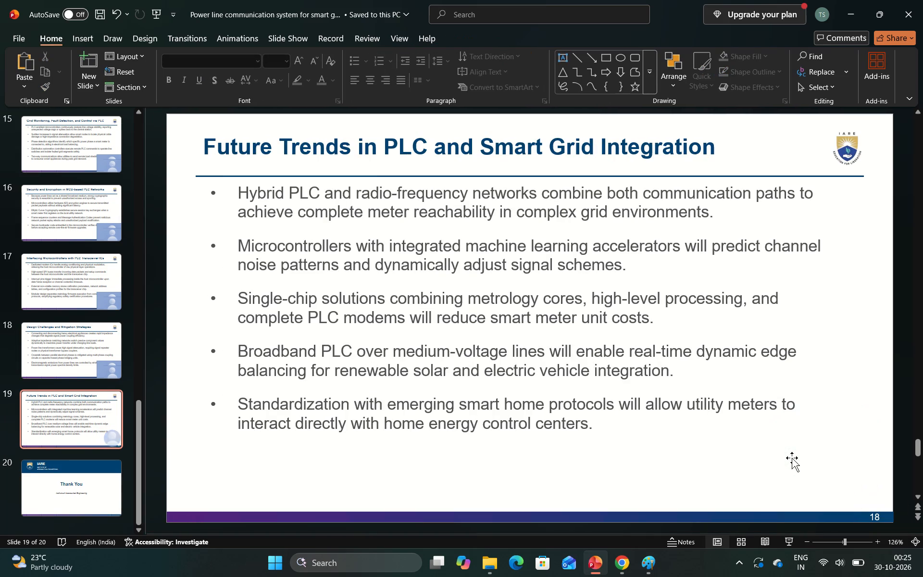
pyautogui.press('Delete')
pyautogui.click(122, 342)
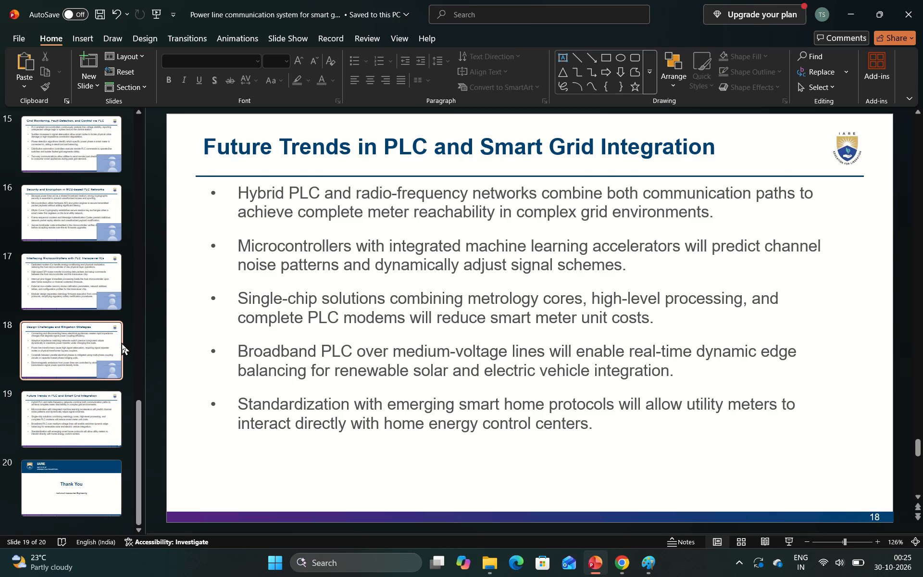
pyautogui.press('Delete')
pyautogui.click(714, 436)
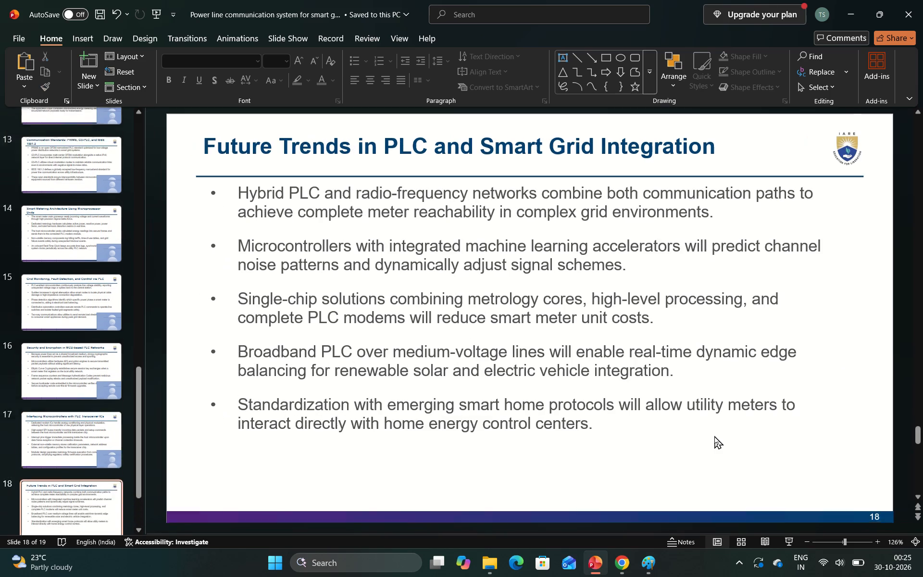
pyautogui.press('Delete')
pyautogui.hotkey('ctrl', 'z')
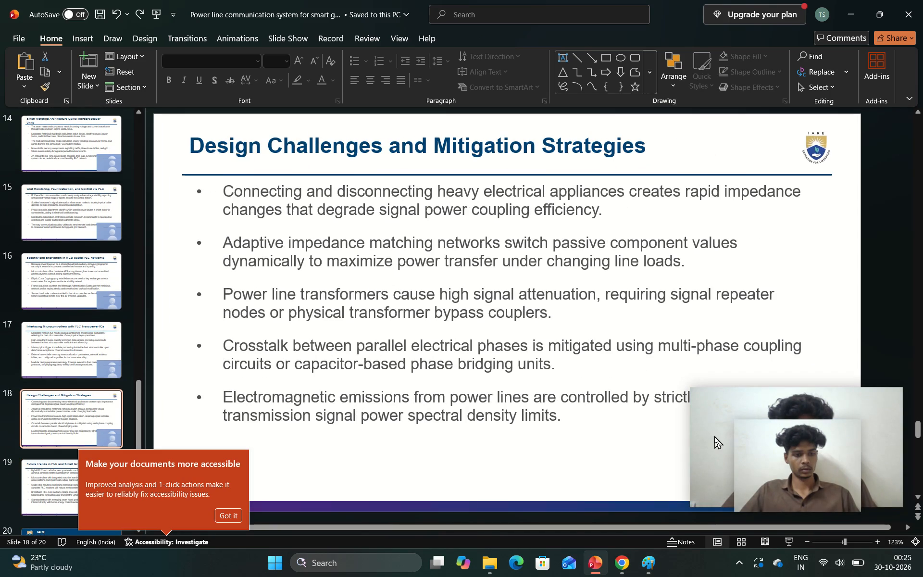
# Delete all rectangular and stacked circular cameos from slide 18, Design Challenges and Mitigation Strategies.
pyautogui.click(786, 423)
pyautogui.press('Delete')
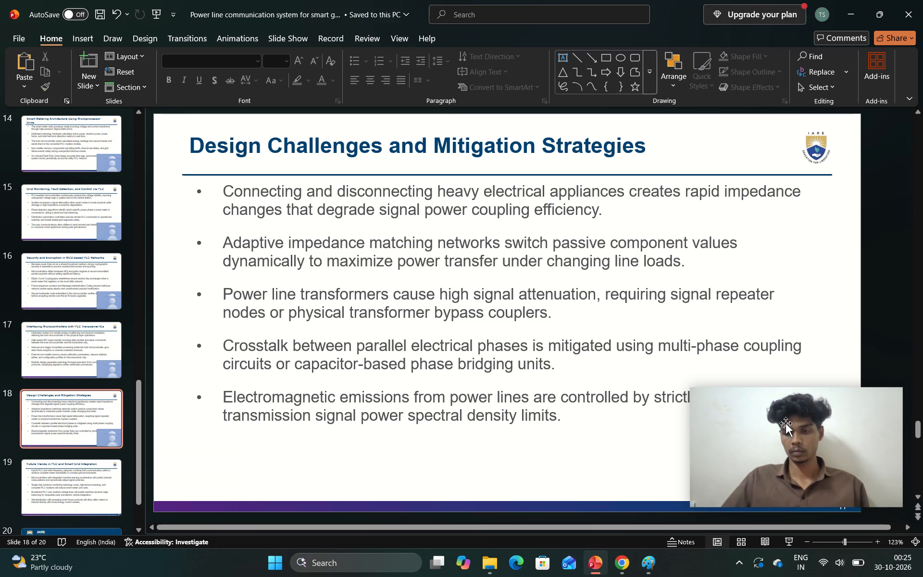
pyautogui.click(786, 423)
pyautogui.press('Delete')
pyautogui.click(786, 423)
pyautogui.press('Delete')
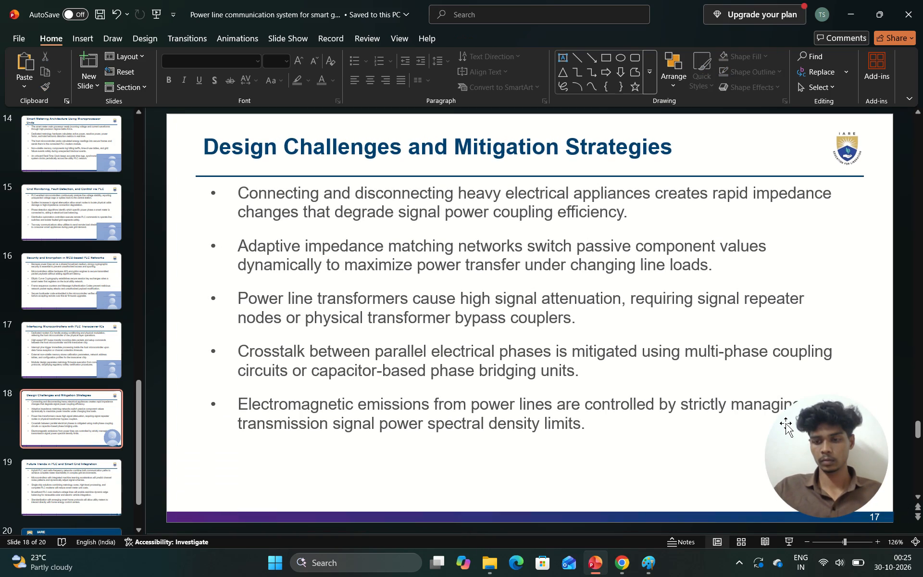
pyautogui.press('Delete')
pyautogui.click(786, 423)
pyautogui.press('Delete')
pyautogui.click(786, 423)
pyautogui.press('Delete')
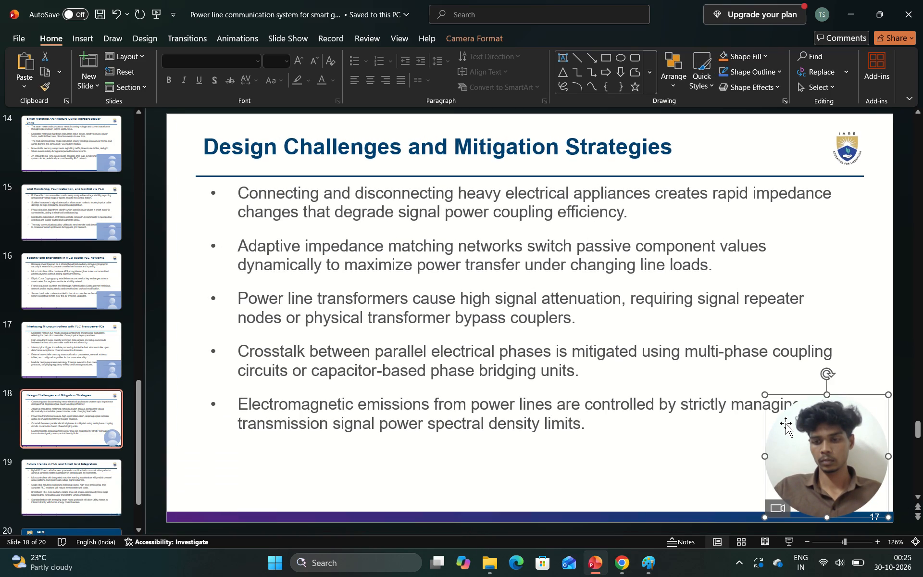
pyautogui.click(786, 423)
pyautogui.press('Delete')
pyautogui.press('Delete')
pyautogui.click(786, 423)
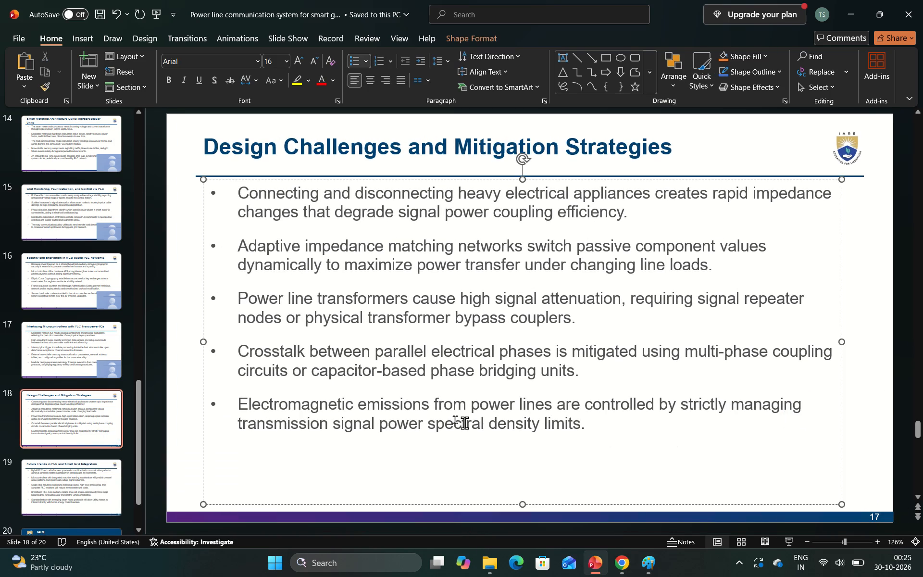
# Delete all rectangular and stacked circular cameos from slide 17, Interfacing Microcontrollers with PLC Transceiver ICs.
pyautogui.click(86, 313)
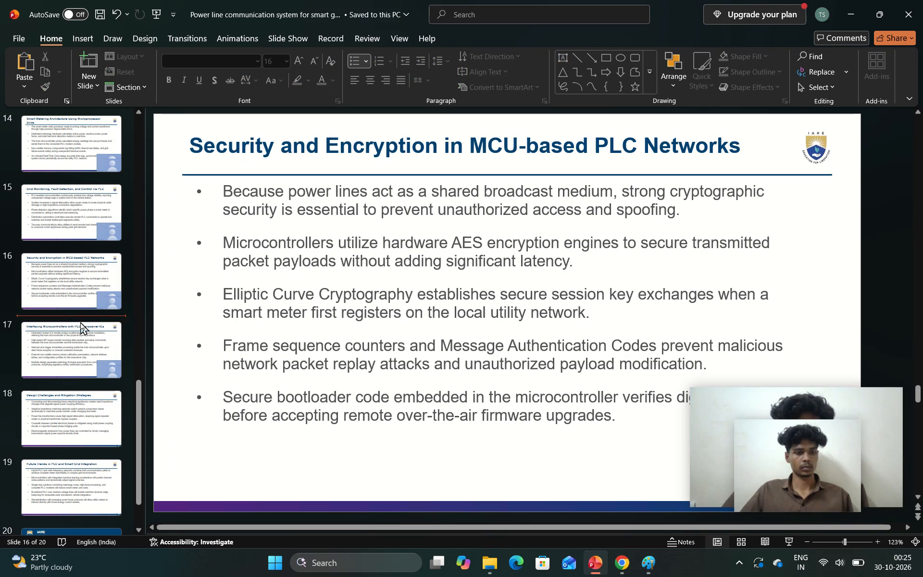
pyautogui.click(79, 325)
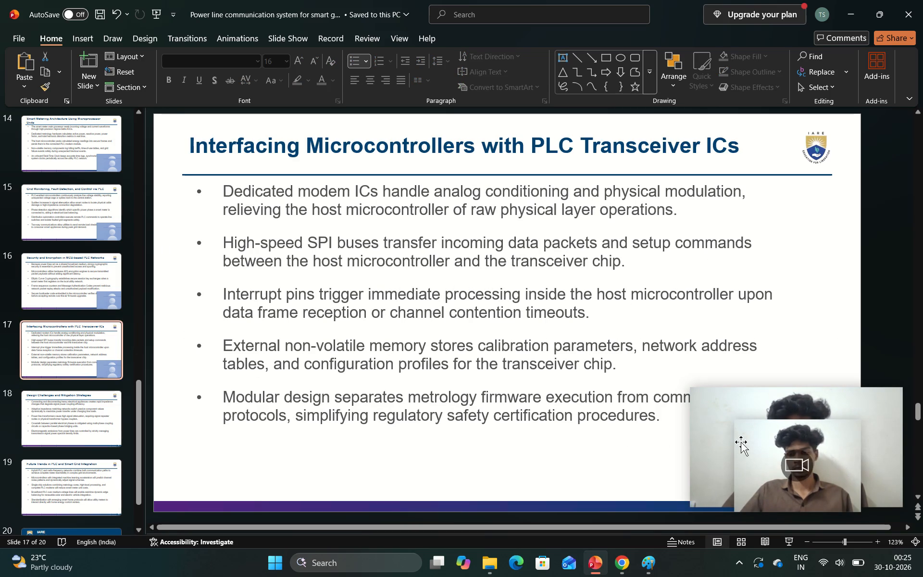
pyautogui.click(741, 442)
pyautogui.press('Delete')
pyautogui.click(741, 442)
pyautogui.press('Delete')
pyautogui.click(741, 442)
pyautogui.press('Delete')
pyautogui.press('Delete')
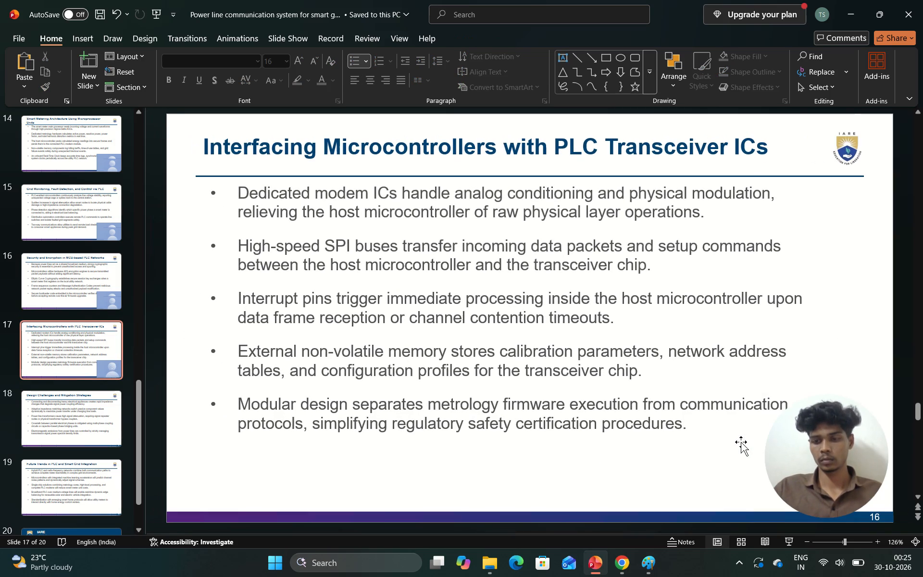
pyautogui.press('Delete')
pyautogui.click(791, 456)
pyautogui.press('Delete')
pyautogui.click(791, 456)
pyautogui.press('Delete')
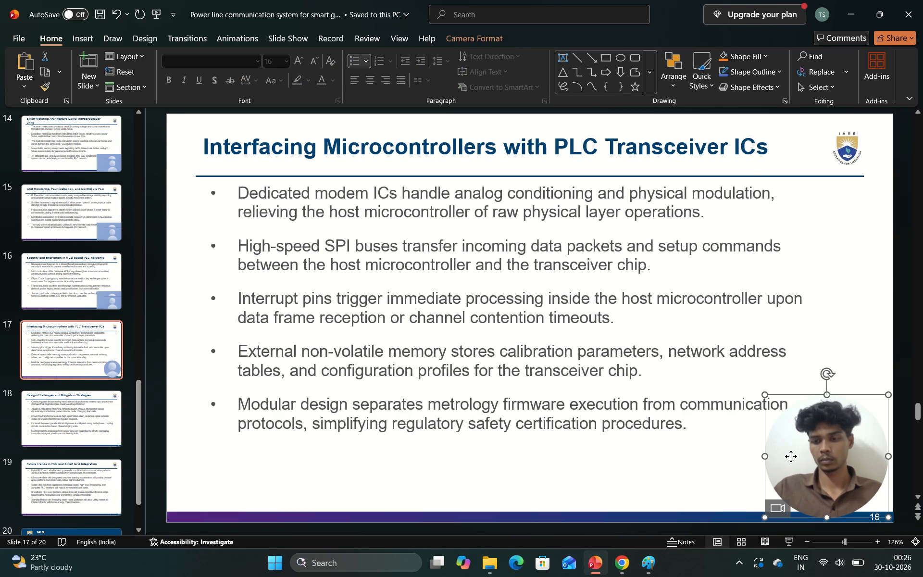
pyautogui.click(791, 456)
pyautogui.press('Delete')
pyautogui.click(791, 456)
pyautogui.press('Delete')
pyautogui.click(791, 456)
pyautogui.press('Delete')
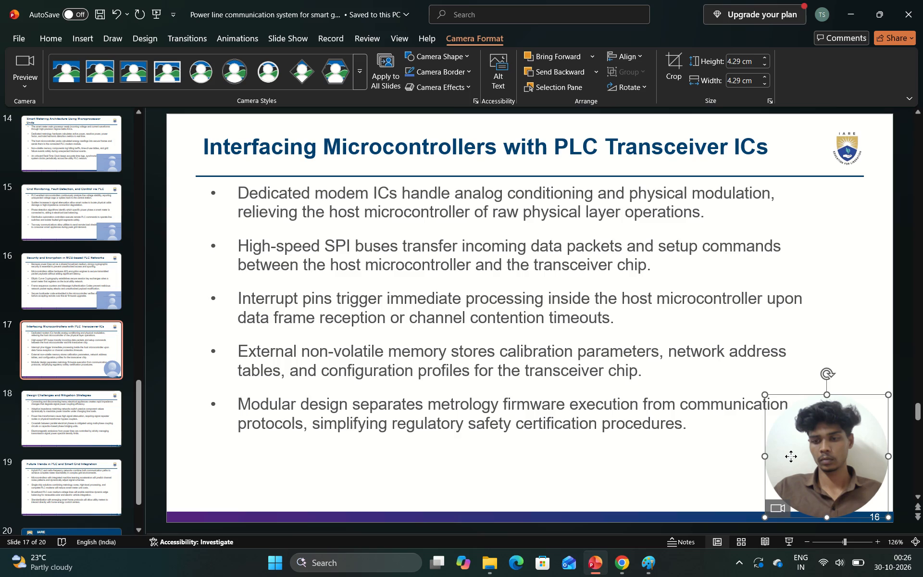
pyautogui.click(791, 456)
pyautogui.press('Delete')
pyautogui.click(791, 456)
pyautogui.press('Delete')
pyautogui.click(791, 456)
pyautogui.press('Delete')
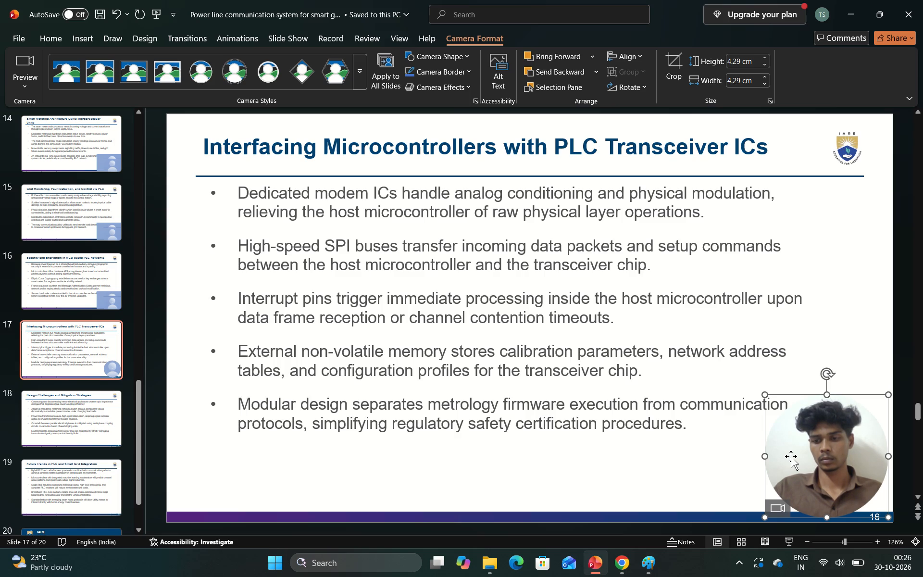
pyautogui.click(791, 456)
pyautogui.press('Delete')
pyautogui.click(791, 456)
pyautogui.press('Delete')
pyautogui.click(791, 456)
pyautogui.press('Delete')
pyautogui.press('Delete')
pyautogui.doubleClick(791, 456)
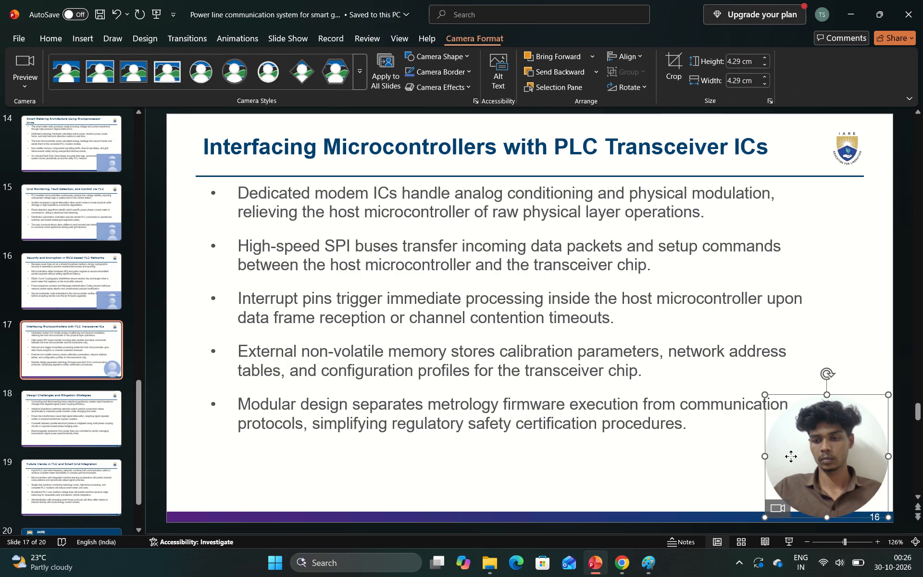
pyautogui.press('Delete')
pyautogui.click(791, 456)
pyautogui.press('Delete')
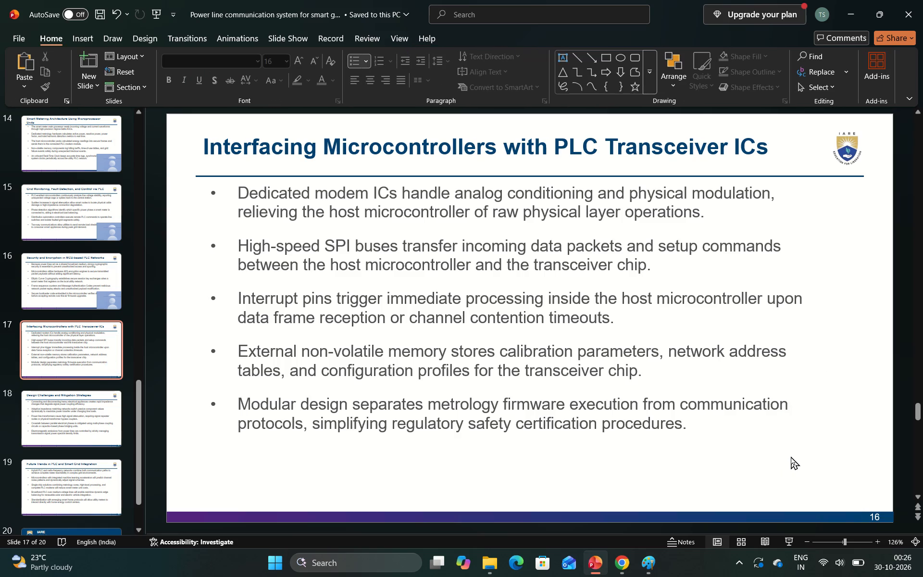
# Close the presentation, discarding the unsaved changes, and reopen Power line communication system for smart grids from the recent files.
pyautogui.click(40, 273)
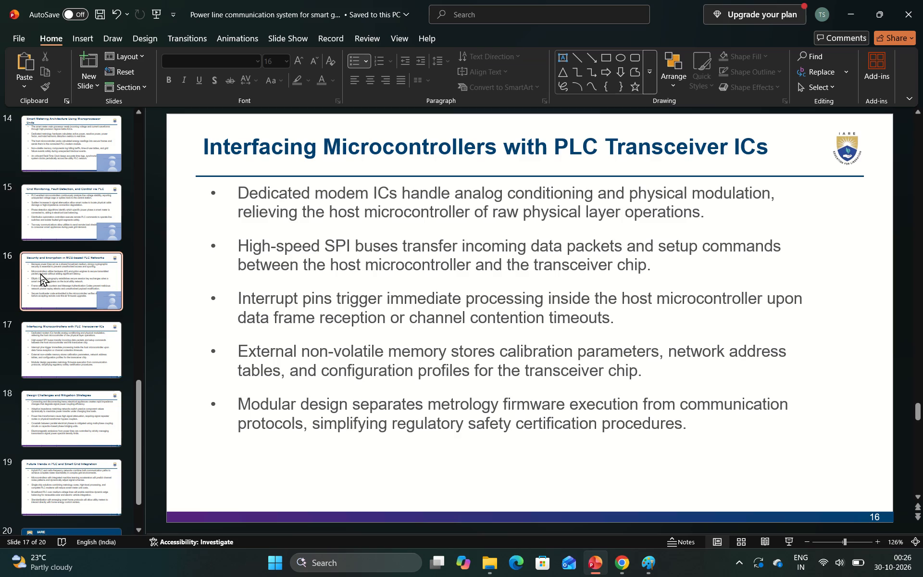
pyautogui.scroll(1, 40, 273)
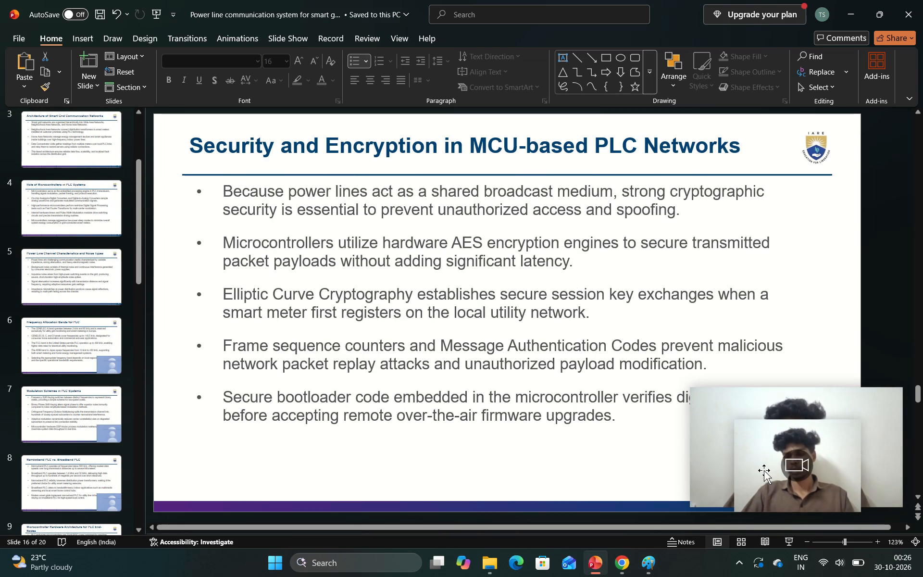
pyautogui.click(904, 5)
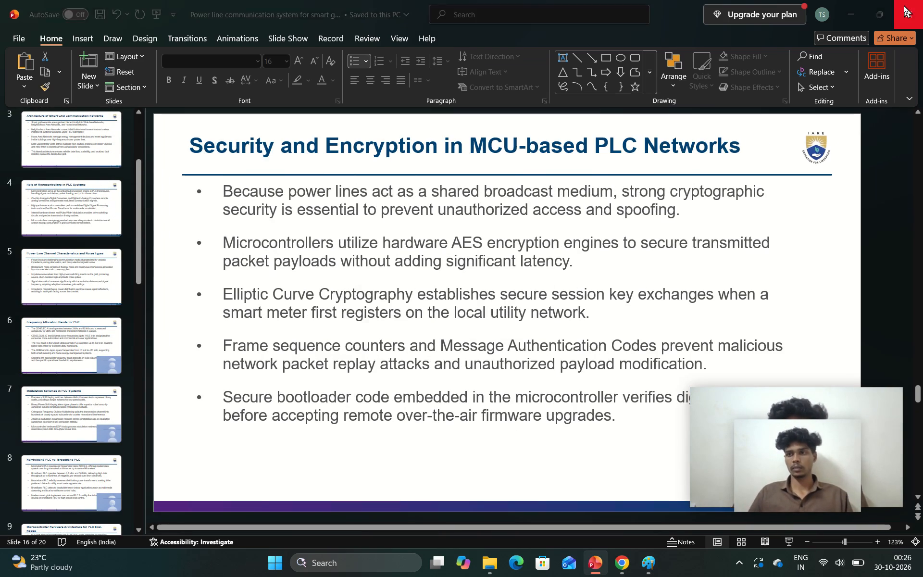
pyautogui.click(491, 310)
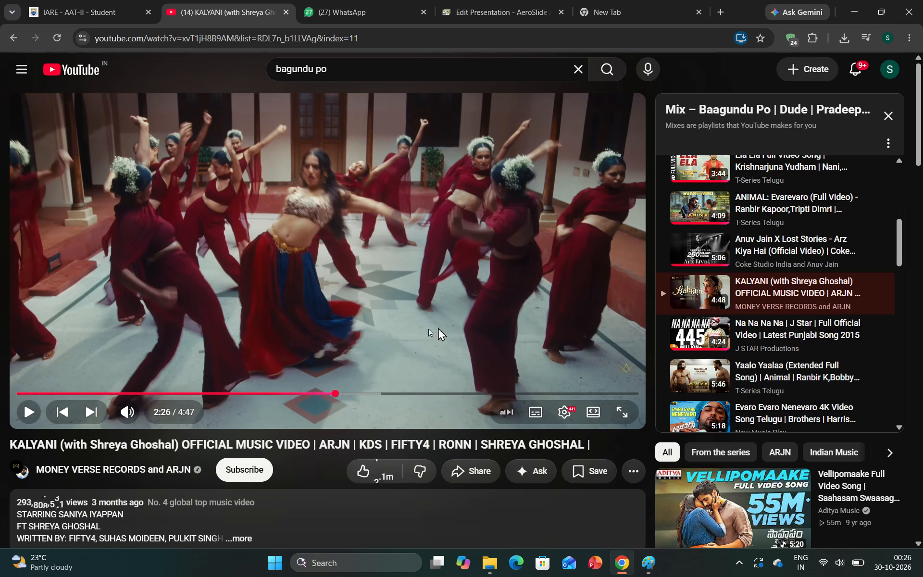
pyautogui.click(595, 565)
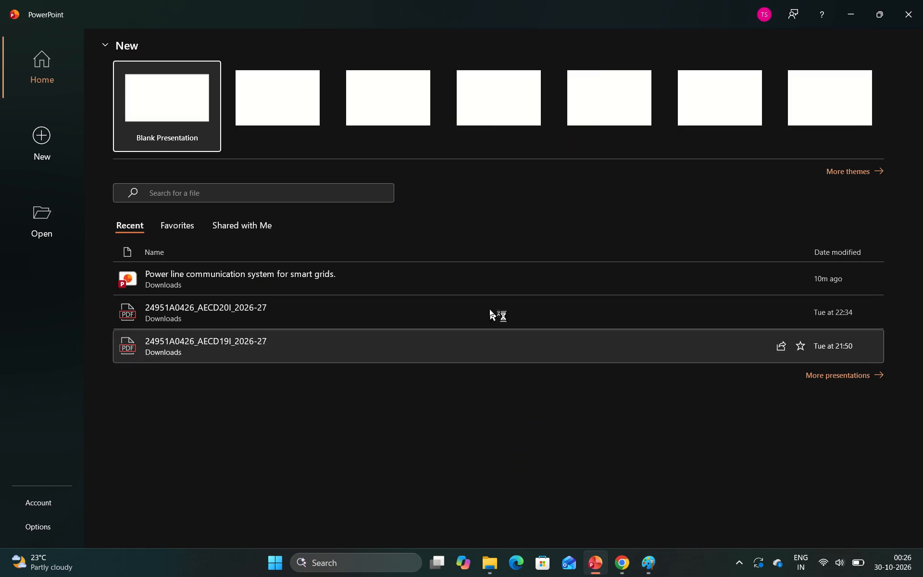
pyautogui.doubleClick(262, 286)
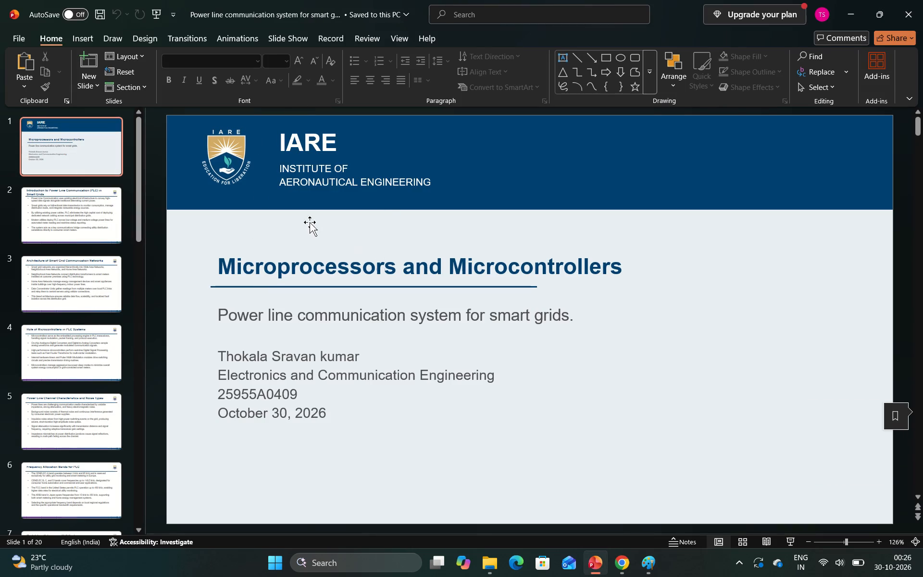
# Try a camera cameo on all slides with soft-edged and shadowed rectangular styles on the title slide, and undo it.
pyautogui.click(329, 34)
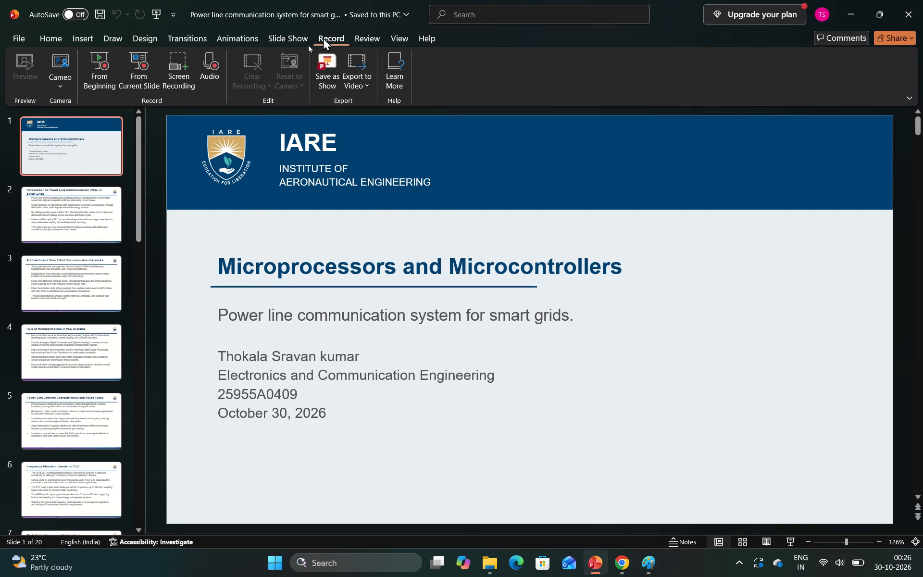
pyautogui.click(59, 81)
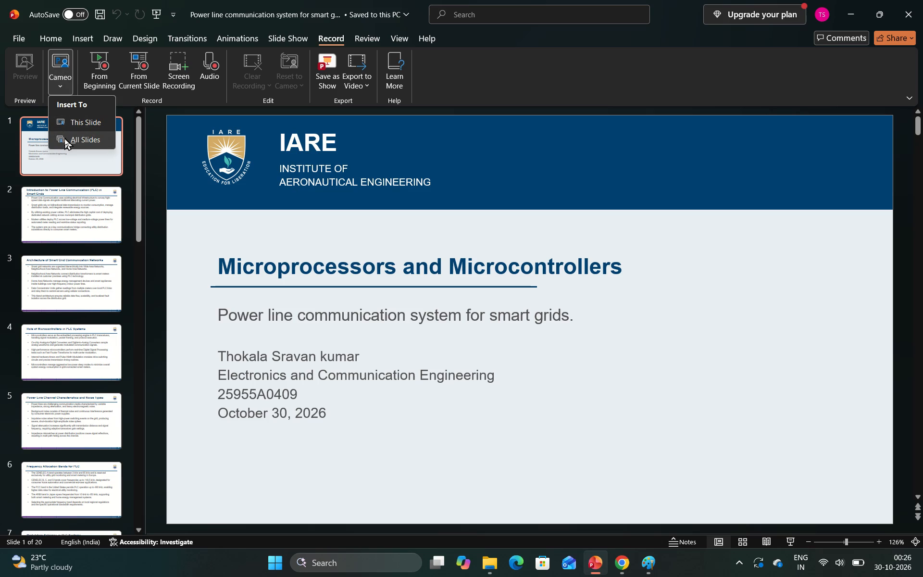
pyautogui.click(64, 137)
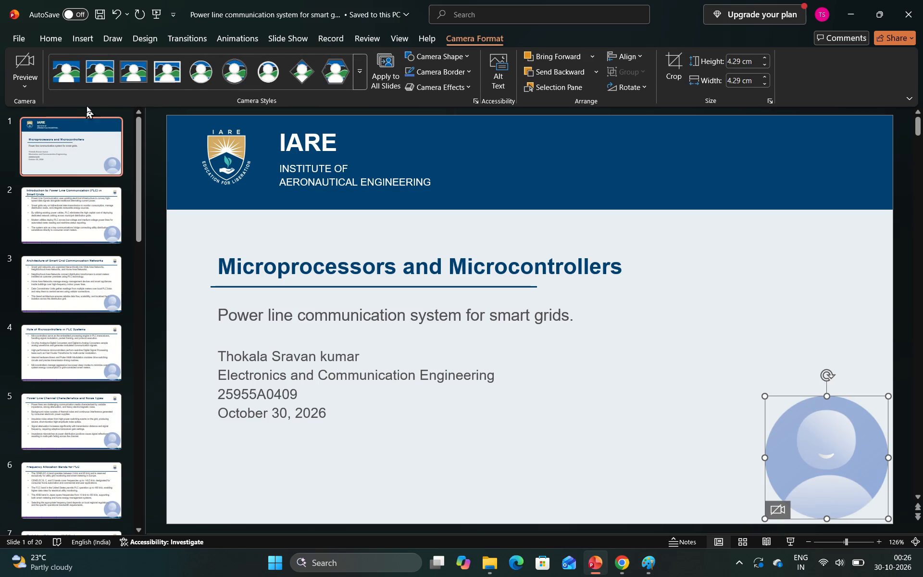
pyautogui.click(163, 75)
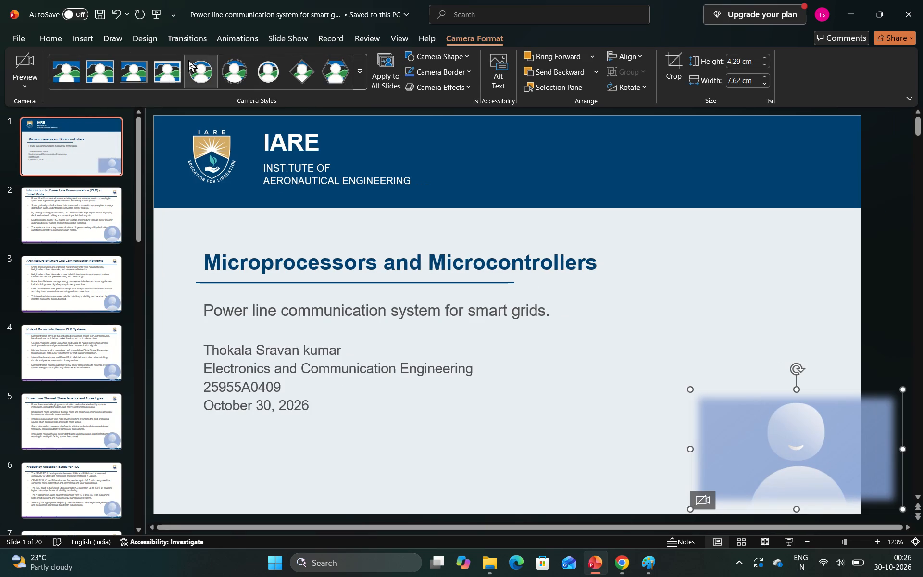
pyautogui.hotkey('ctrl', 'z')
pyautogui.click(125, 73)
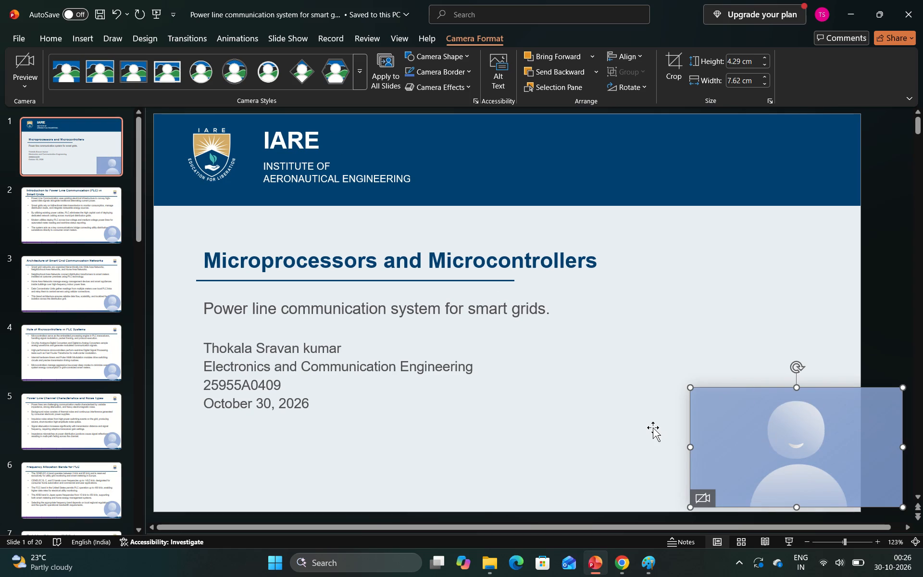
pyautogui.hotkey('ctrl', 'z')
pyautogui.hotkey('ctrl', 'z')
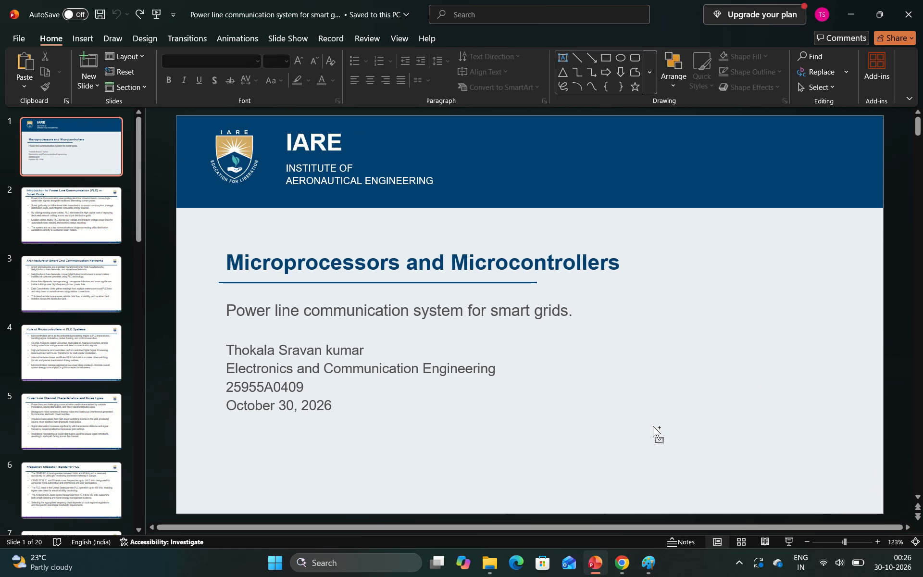
# Insert a camera cameo on the title slide only and give it the shadowed rectangular camera style.
pyautogui.click(332, 35)
pyautogui.click(60, 86)
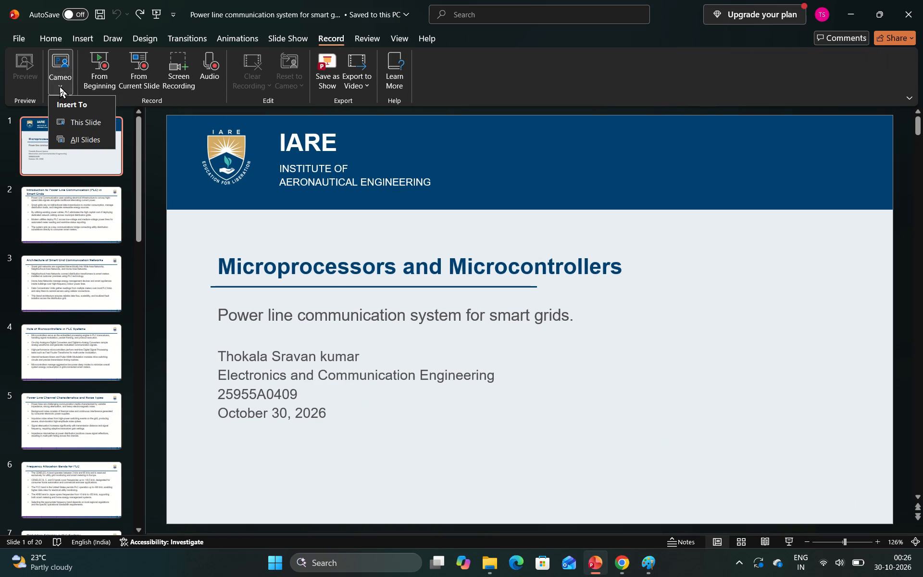
pyautogui.click(66, 114)
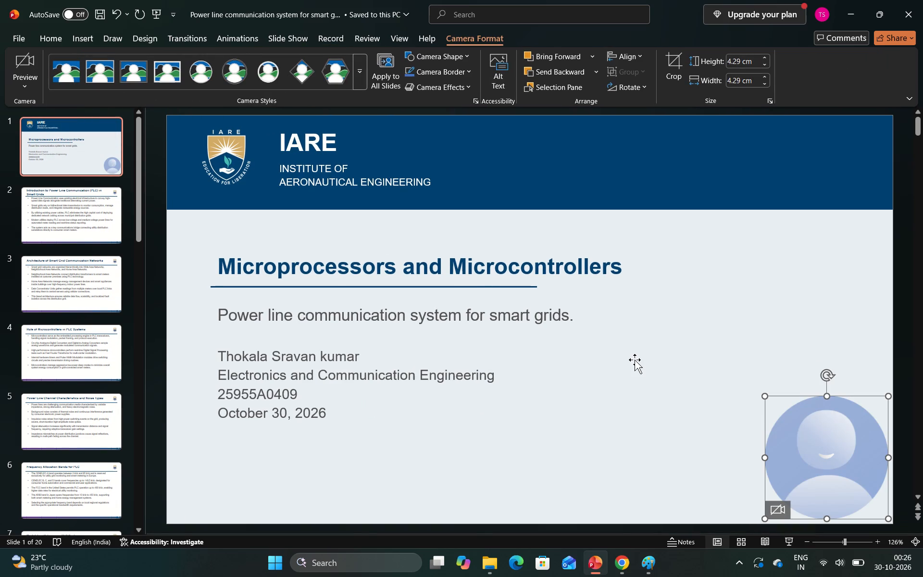
pyautogui.click(164, 75)
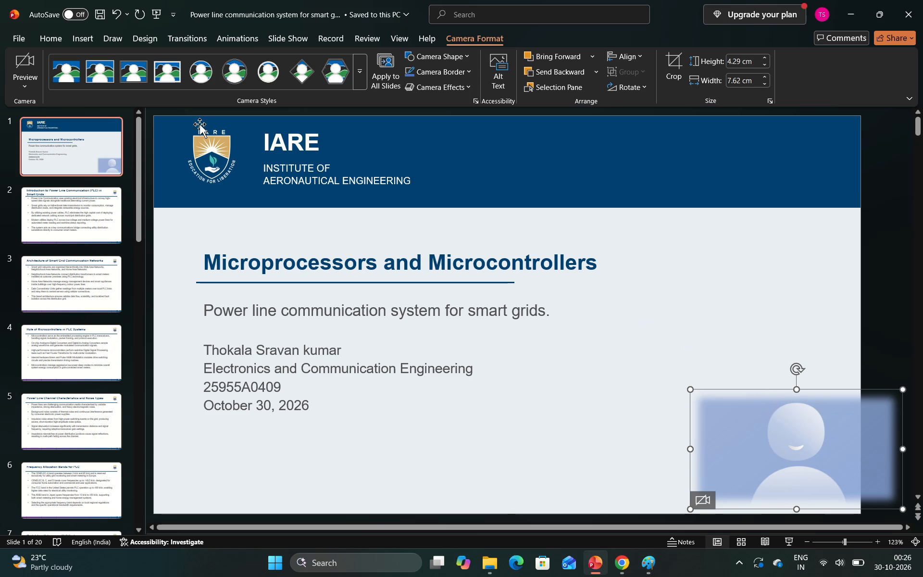
pyautogui.click(139, 68)
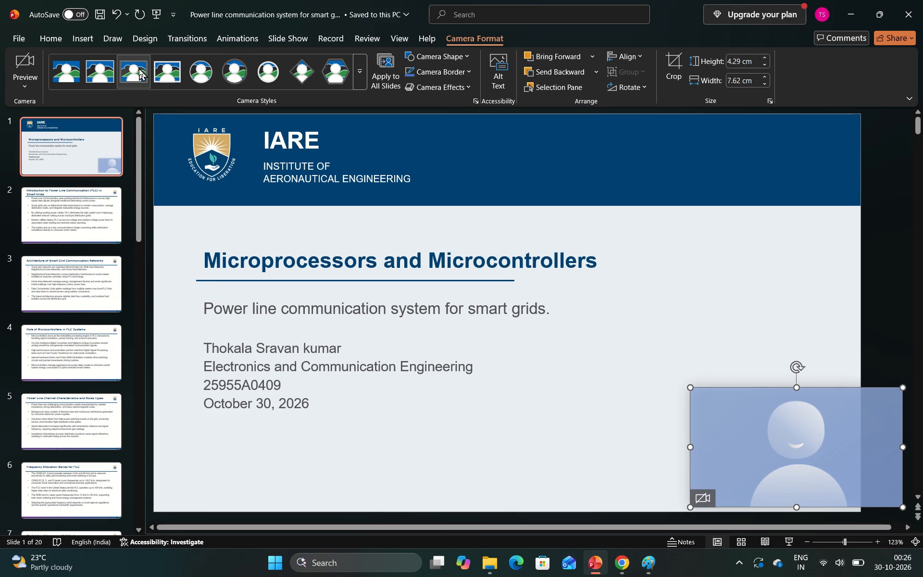
# Move the cameo fully inside the title slide near its lower-right corner and turn on its camera preview.
pyautogui.moveTo(734, 447); pyautogui.dragTo(601, 359)
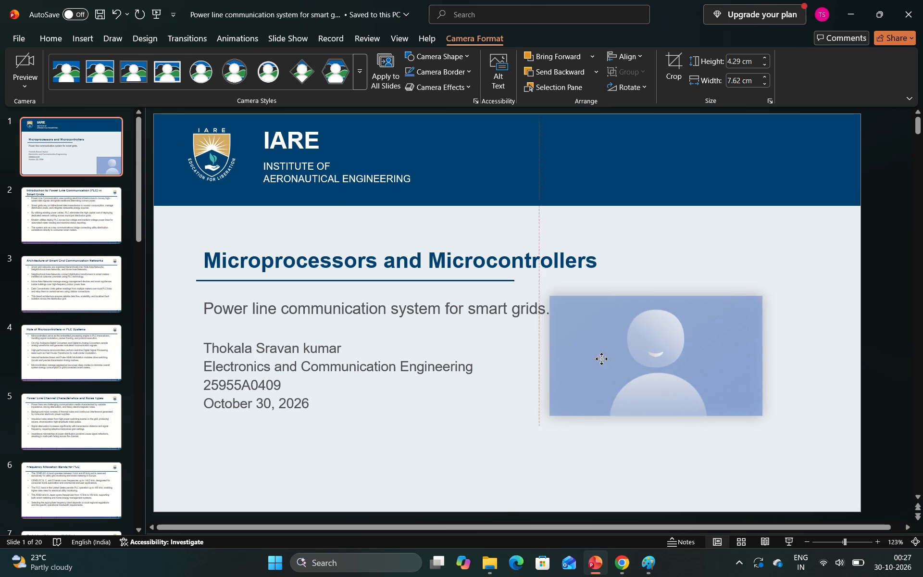
pyautogui.moveTo(601, 359); pyautogui.dragTo(674, 433)
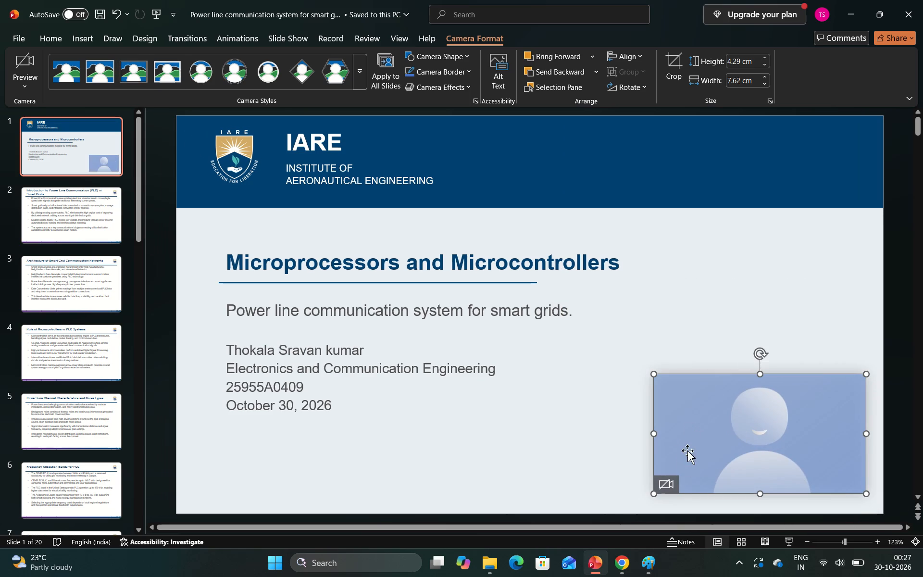
pyautogui.click(668, 484)
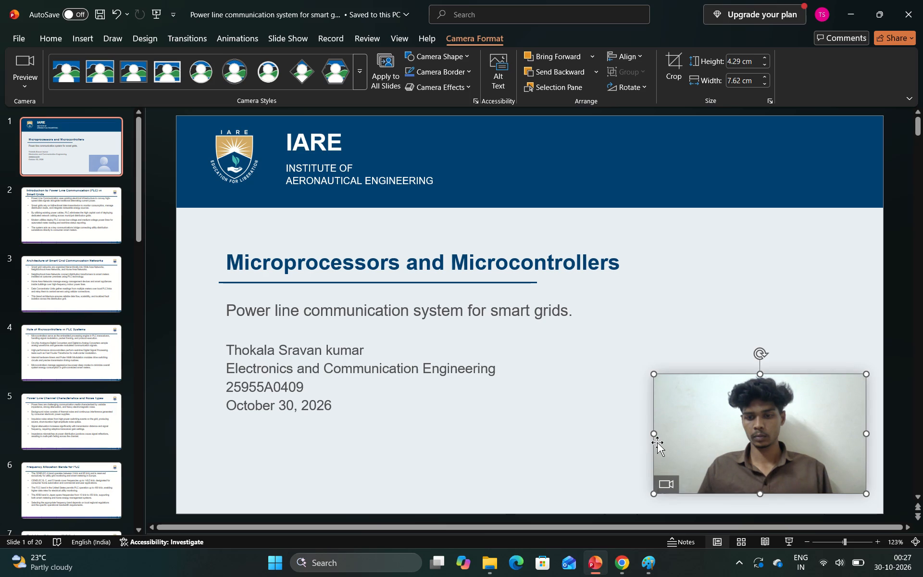
# Narrow the cameo to about 5.7 cm, reduce its height slightly and fit it into the slide's lower-right corner.
pyautogui.moveTo(655, 435); pyautogui.dragTo(707, 448)
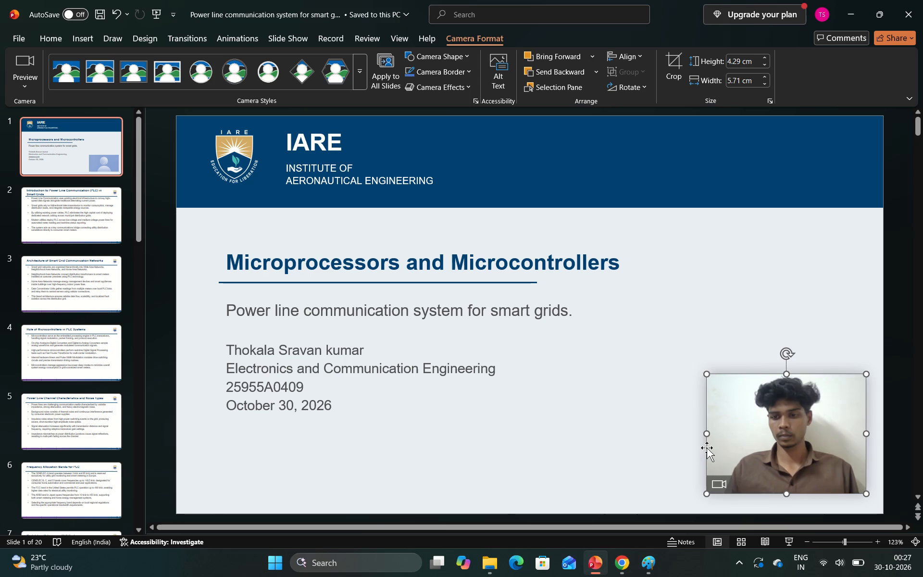
pyautogui.moveTo(815, 439); pyautogui.dragTo(832, 460)
pyautogui.moveTo(804, 393); pyautogui.dragTo(804, 403)
pyautogui.click(740, 371)
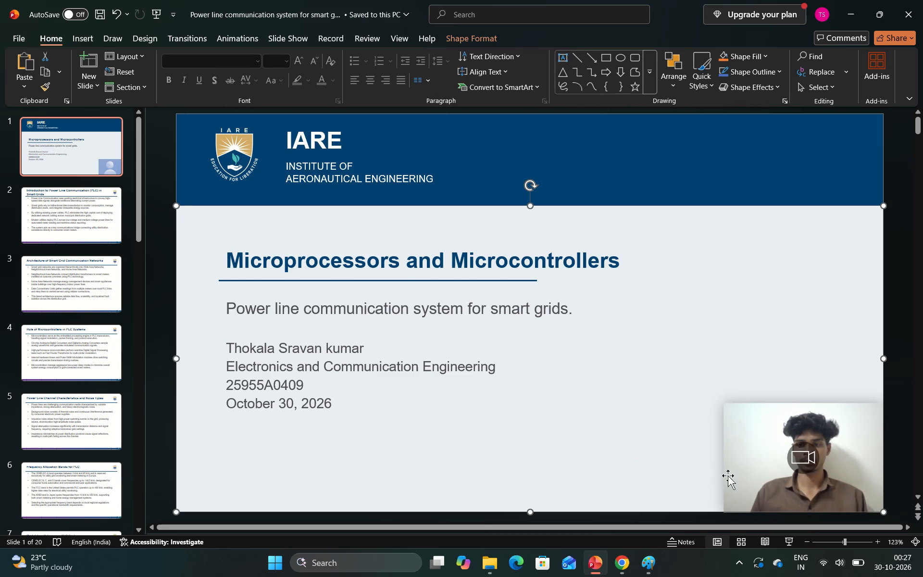
# Apply the title slide's rectangular corner cameo to all slides of the presentation.
pyautogui.rightClick(744, 477)
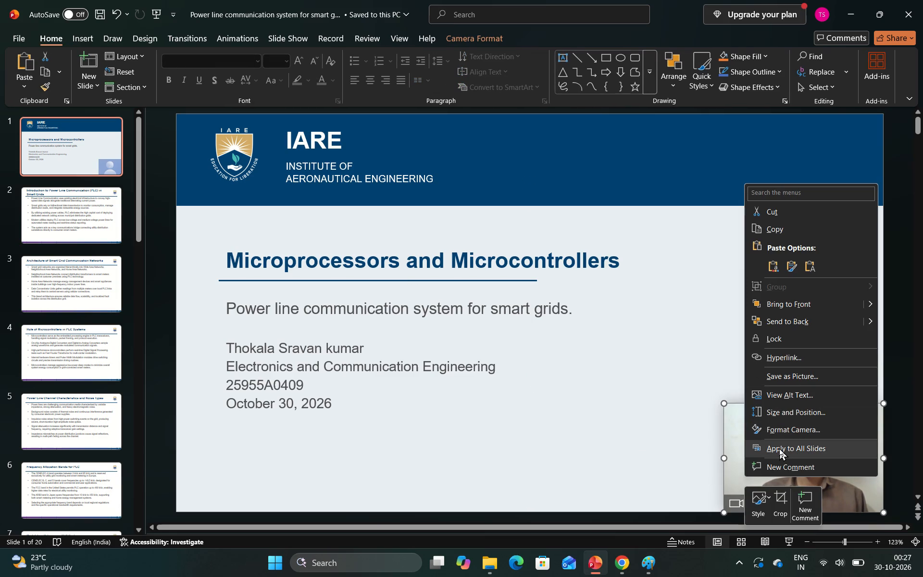
pyautogui.click(646, 426)
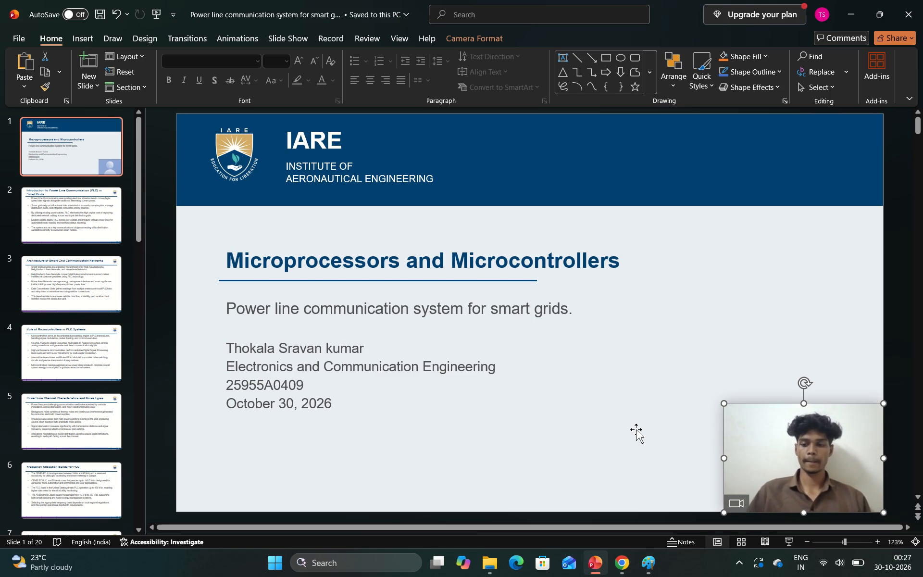
pyautogui.click(636, 429)
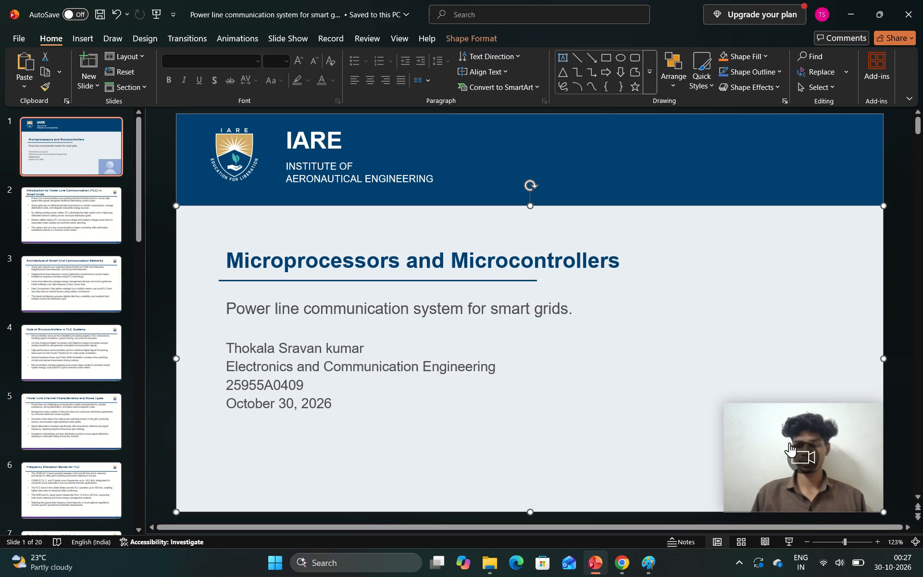
pyautogui.rightClick(773, 441)
pyautogui.click(818, 413)
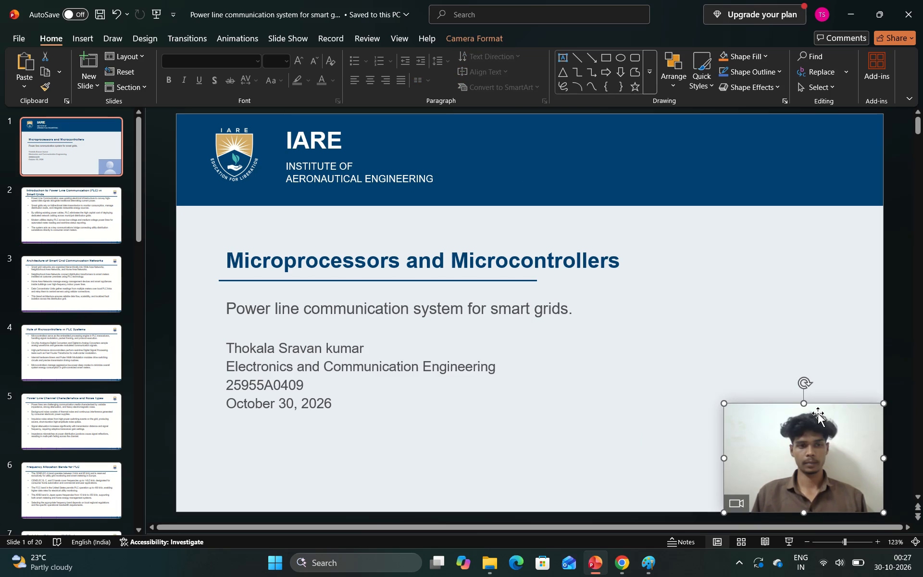
pyautogui.click(585, 445)
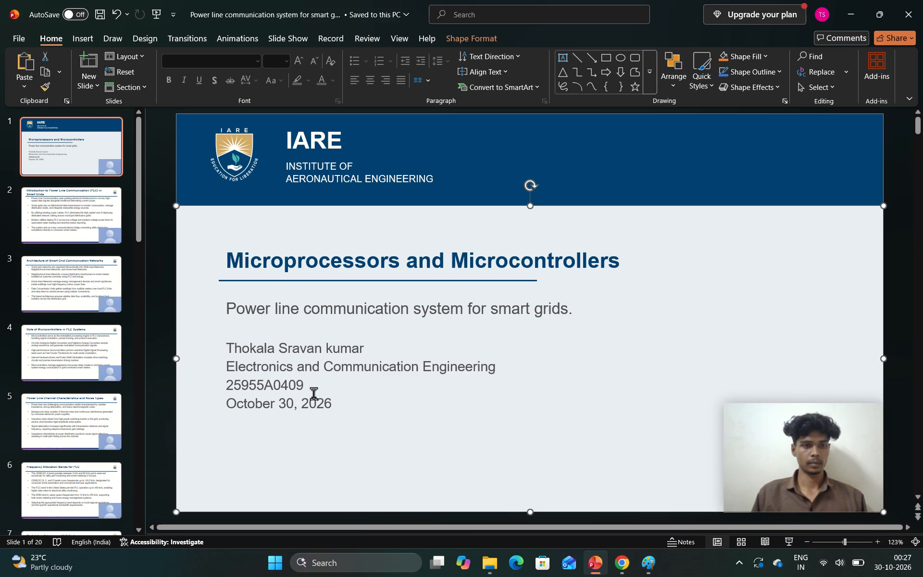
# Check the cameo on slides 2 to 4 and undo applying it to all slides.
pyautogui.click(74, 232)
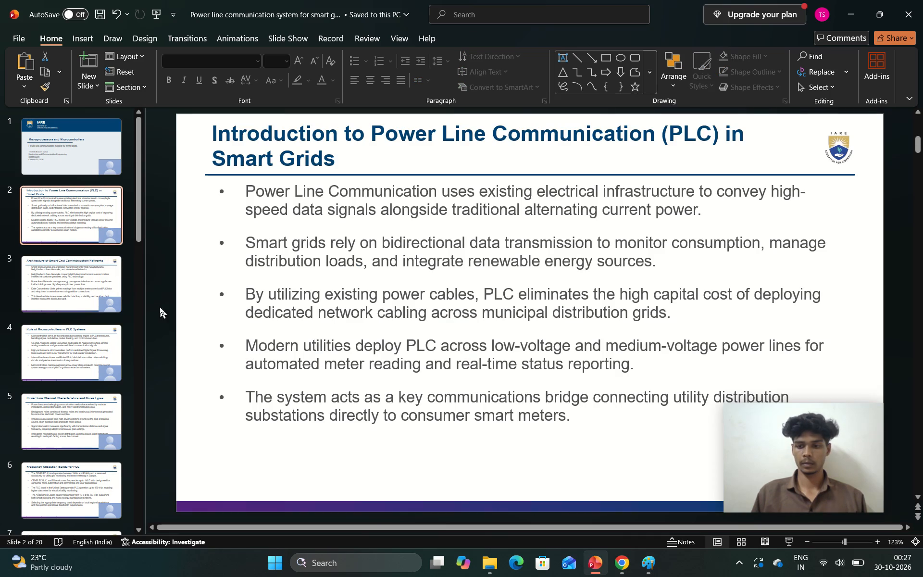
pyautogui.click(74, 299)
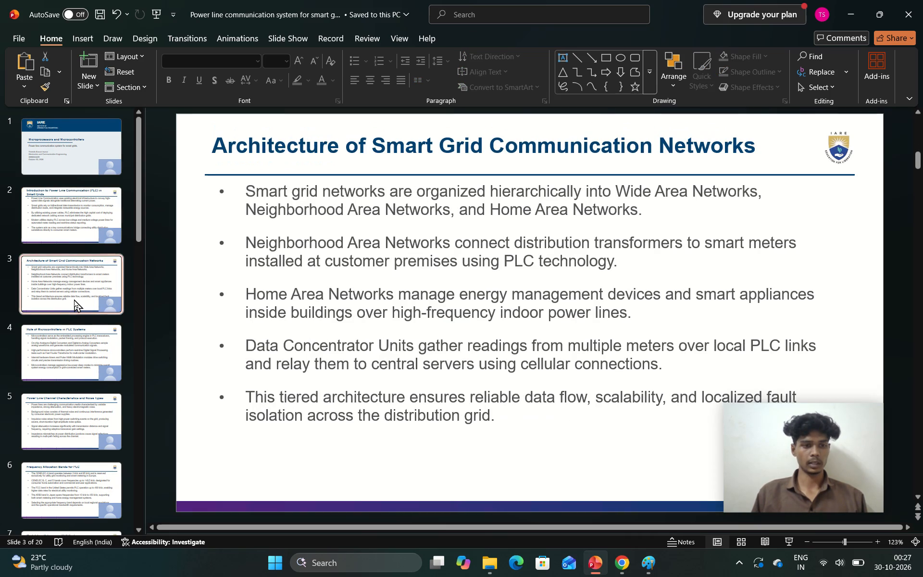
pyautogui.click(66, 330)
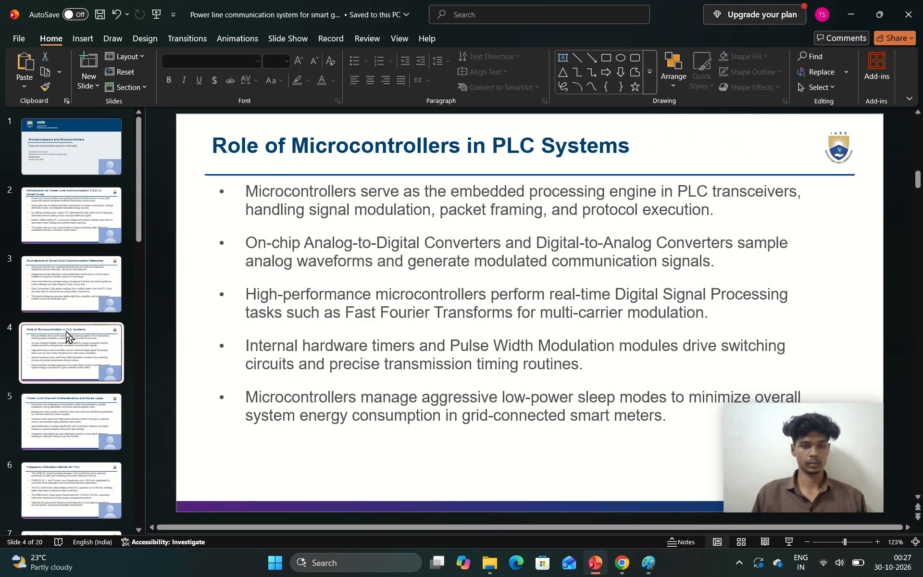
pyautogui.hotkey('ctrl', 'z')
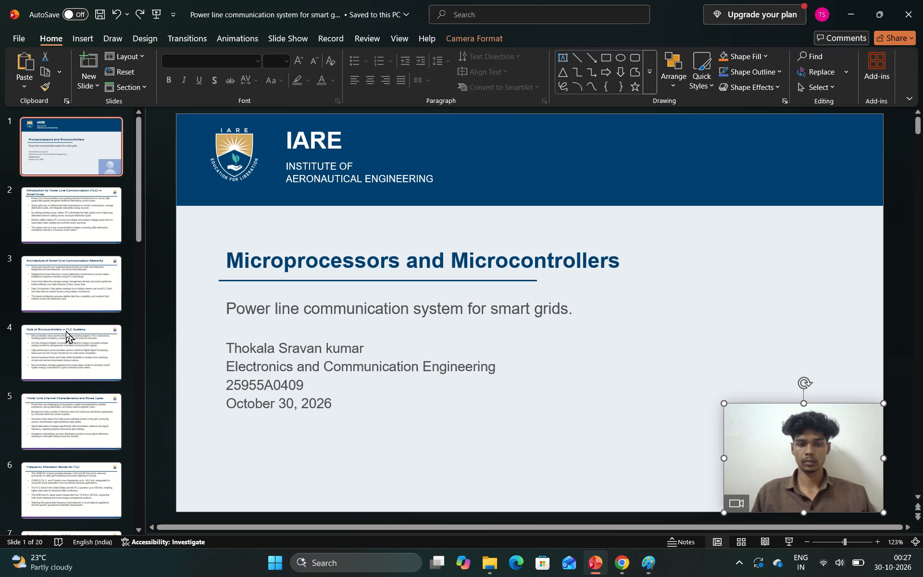
# Copy the title slide's rectangular corner cameo and delete it from the slide.
pyautogui.rightClick(777, 431)
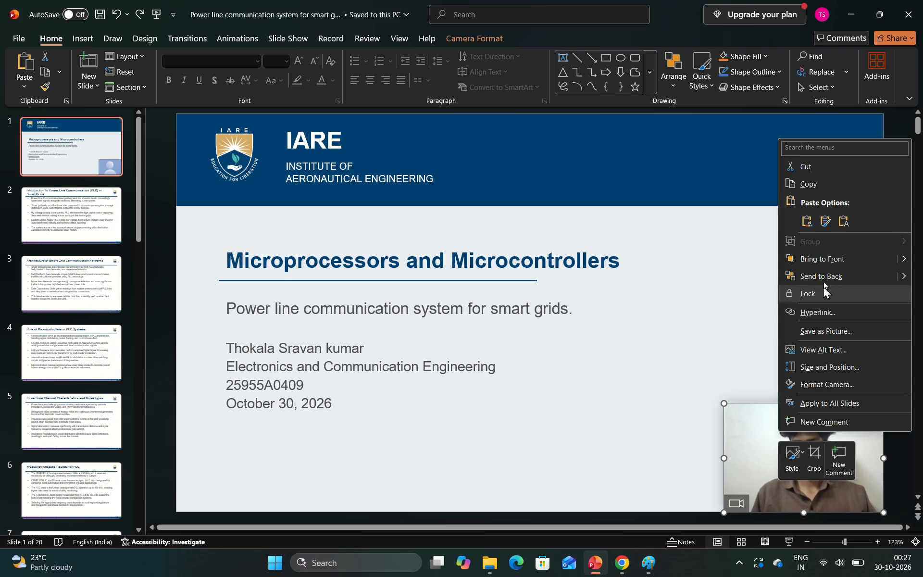
pyautogui.click(814, 184)
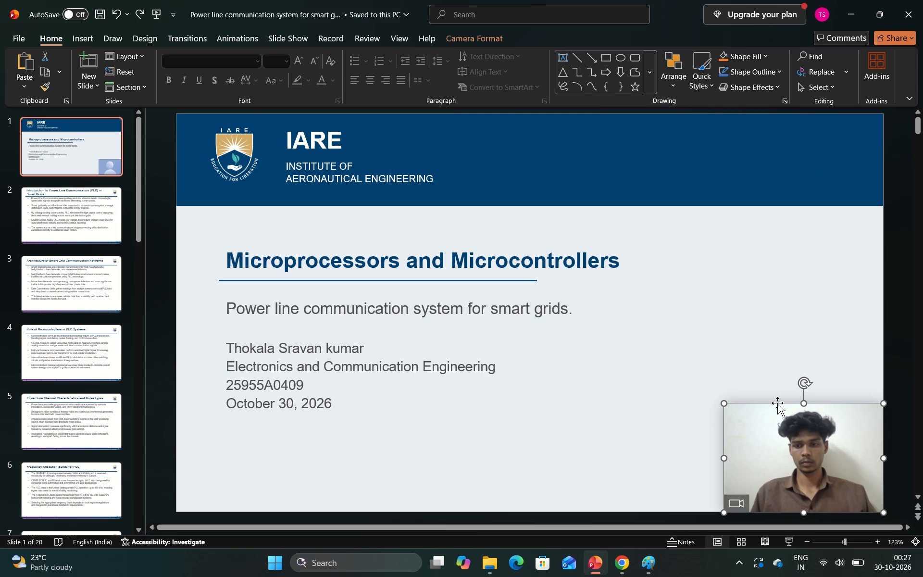
pyautogui.press('Delete')
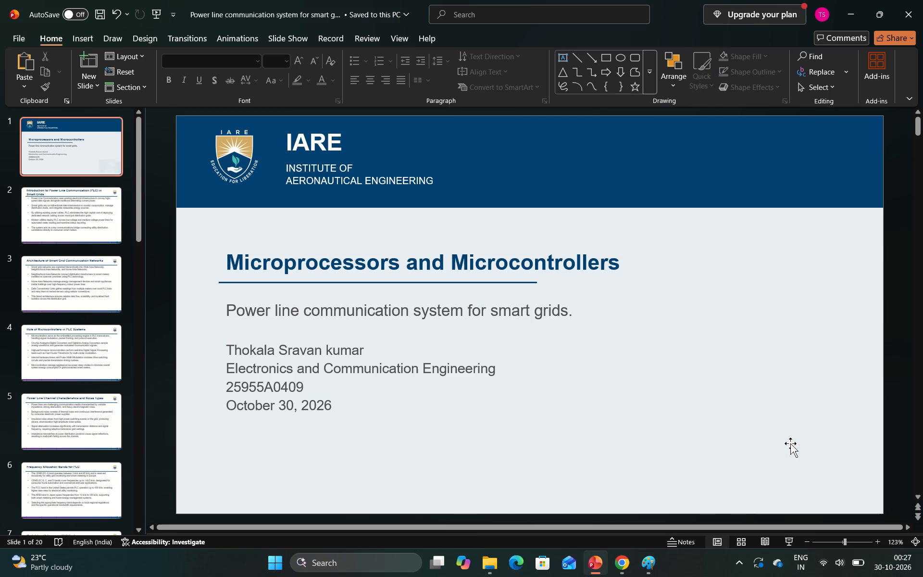
# Open the recording view from the beginning of the presentation and return to editing.
pyautogui.click(318, 45)
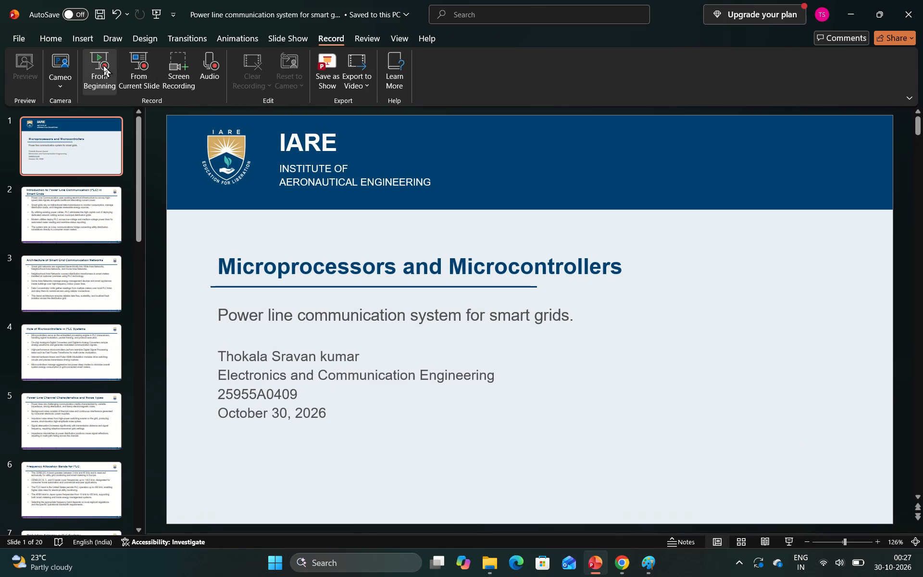
pyautogui.click(103, 64)
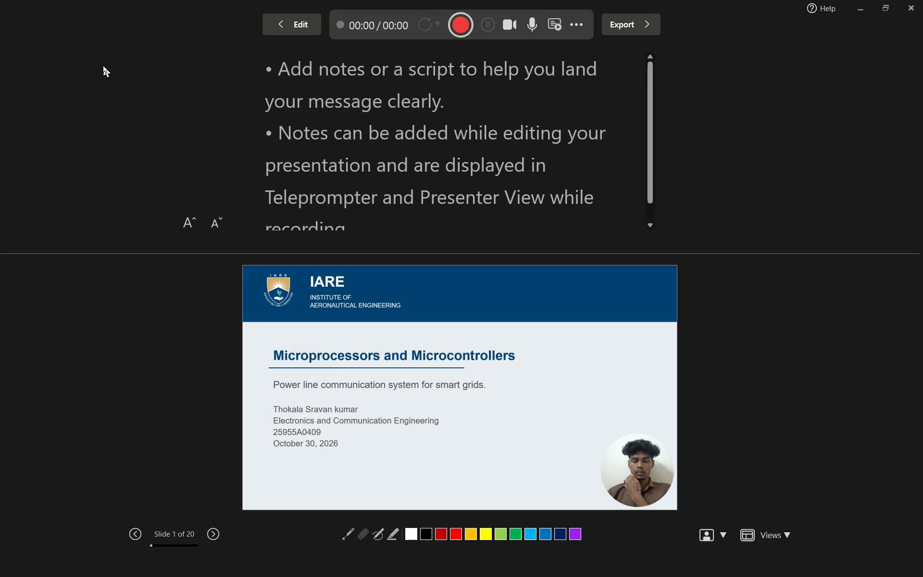
pyautogui.press('Escape')
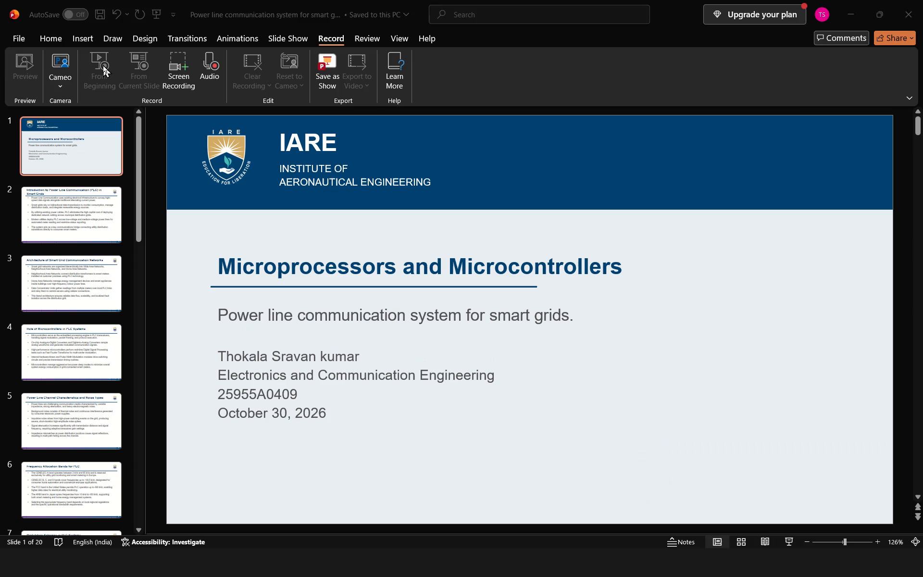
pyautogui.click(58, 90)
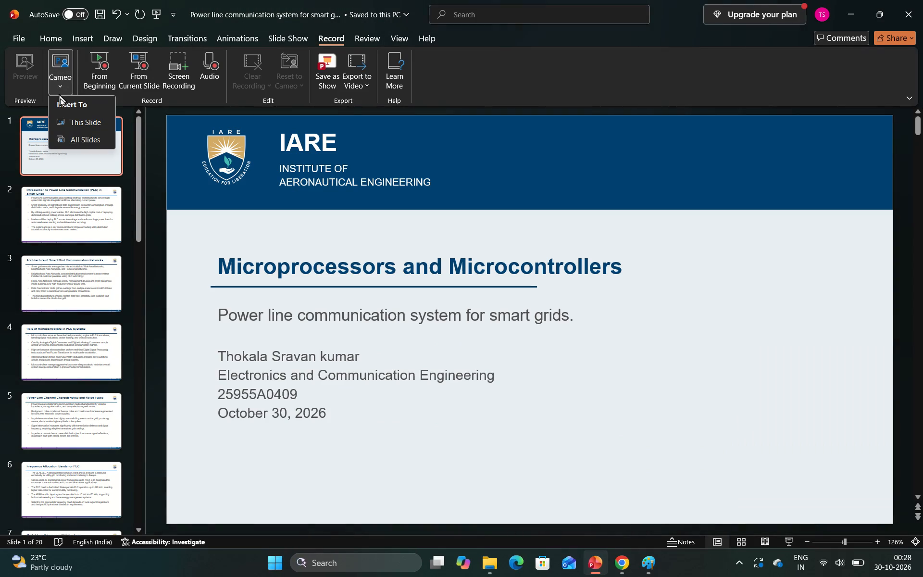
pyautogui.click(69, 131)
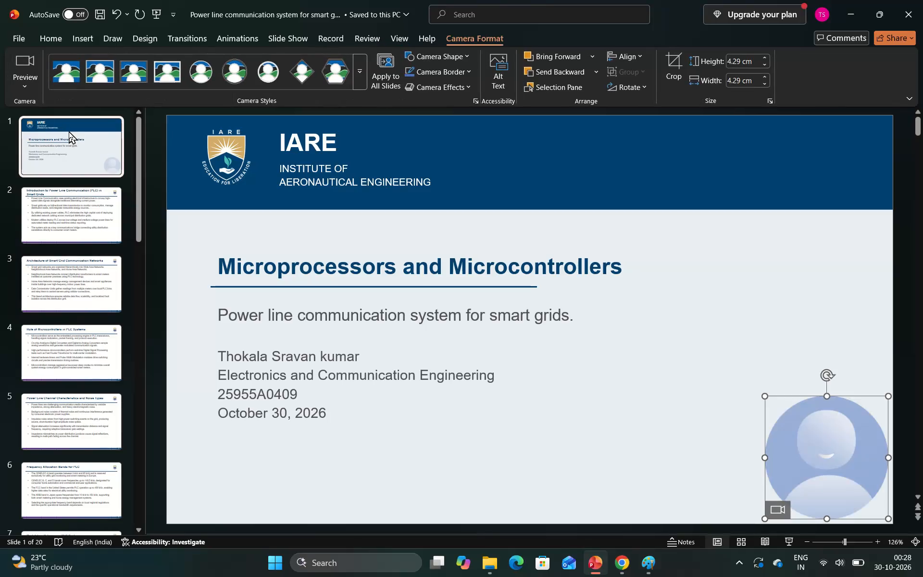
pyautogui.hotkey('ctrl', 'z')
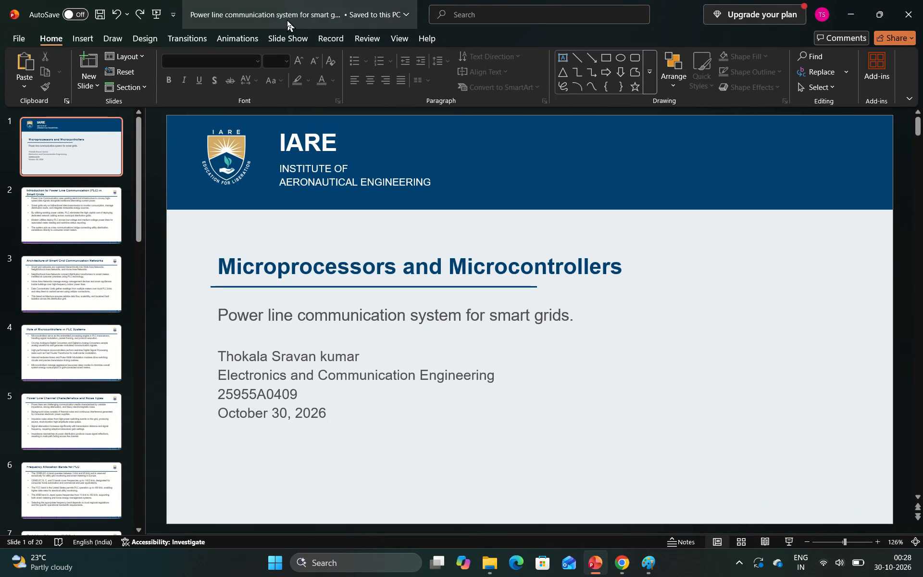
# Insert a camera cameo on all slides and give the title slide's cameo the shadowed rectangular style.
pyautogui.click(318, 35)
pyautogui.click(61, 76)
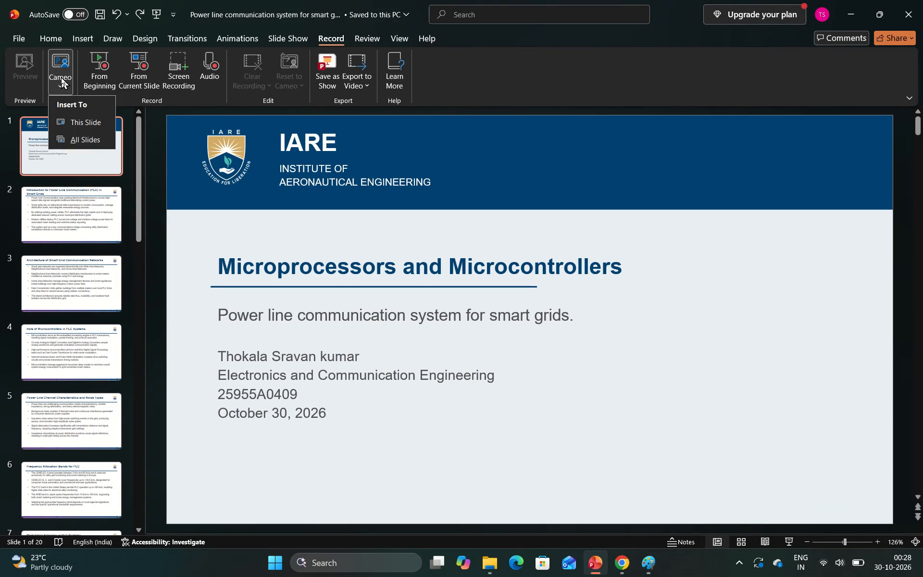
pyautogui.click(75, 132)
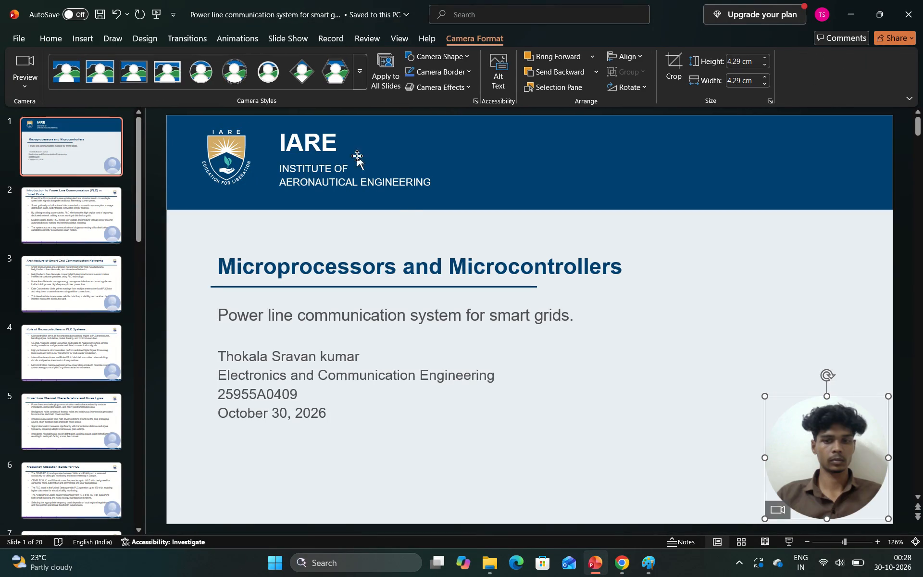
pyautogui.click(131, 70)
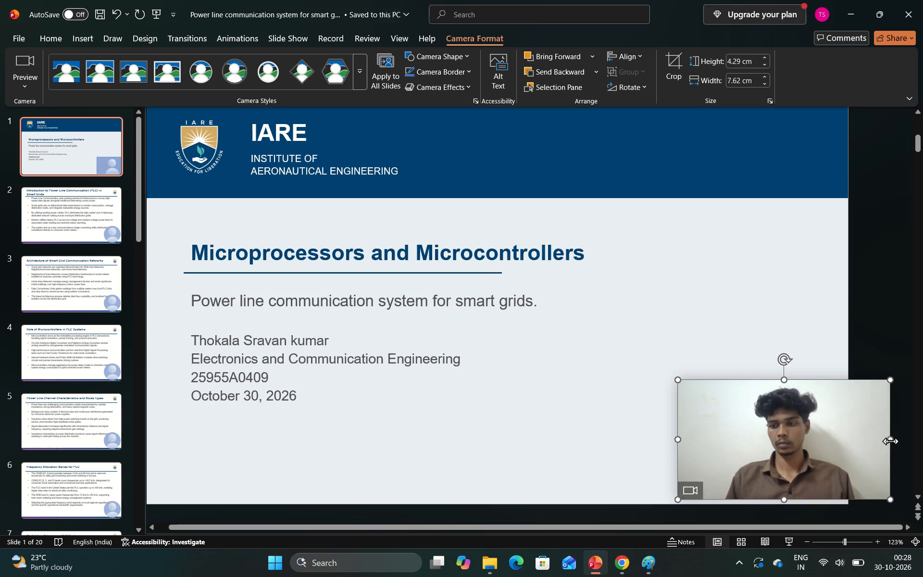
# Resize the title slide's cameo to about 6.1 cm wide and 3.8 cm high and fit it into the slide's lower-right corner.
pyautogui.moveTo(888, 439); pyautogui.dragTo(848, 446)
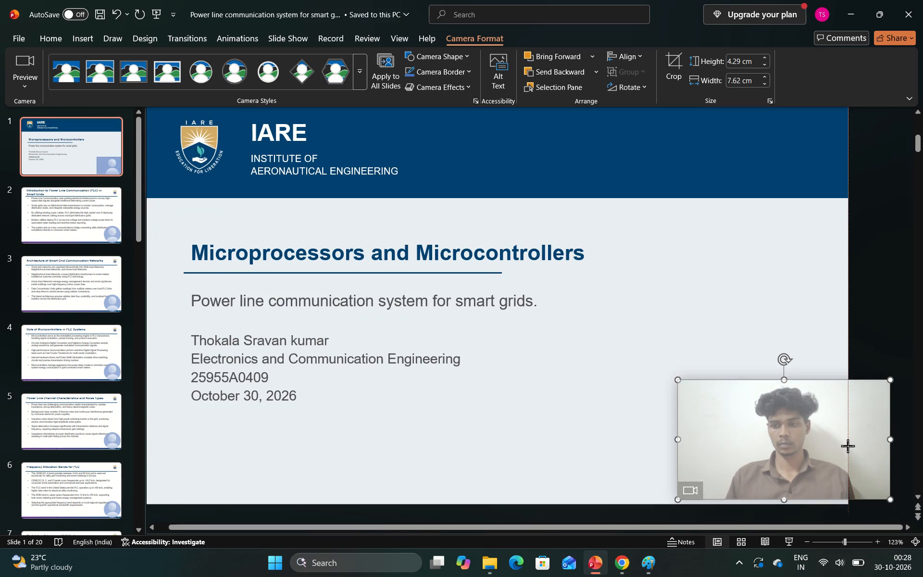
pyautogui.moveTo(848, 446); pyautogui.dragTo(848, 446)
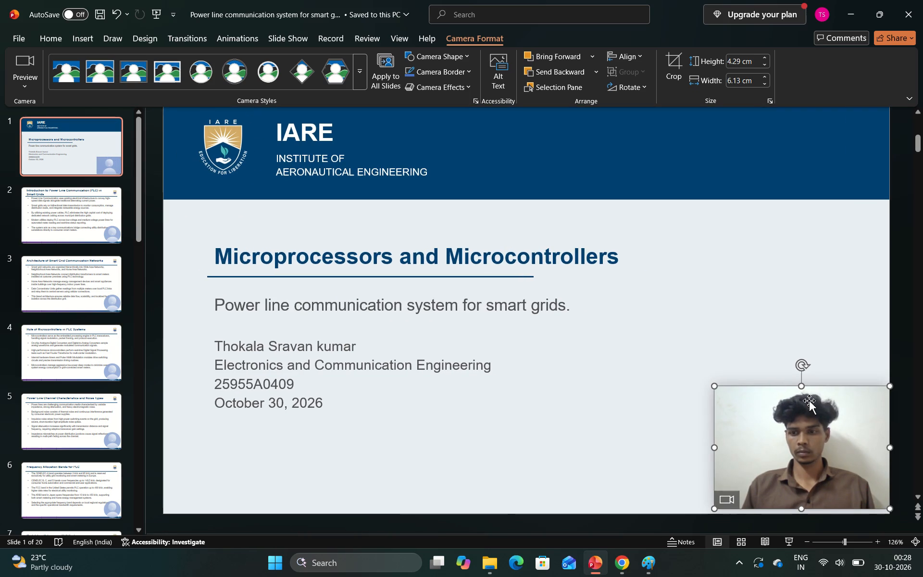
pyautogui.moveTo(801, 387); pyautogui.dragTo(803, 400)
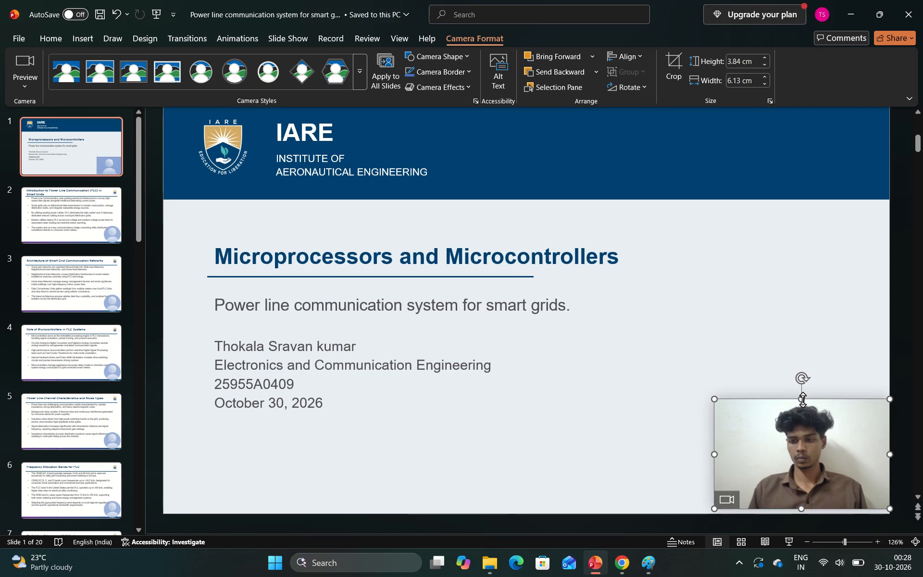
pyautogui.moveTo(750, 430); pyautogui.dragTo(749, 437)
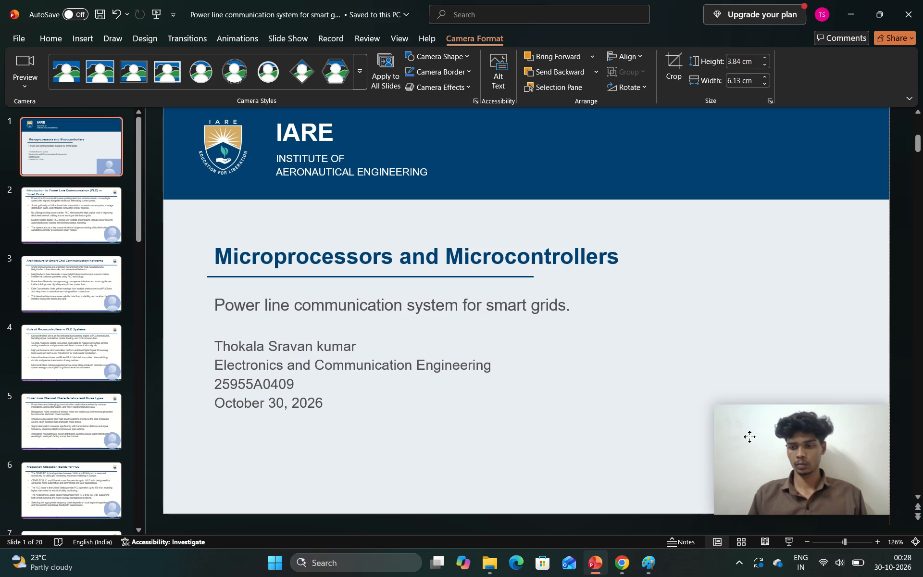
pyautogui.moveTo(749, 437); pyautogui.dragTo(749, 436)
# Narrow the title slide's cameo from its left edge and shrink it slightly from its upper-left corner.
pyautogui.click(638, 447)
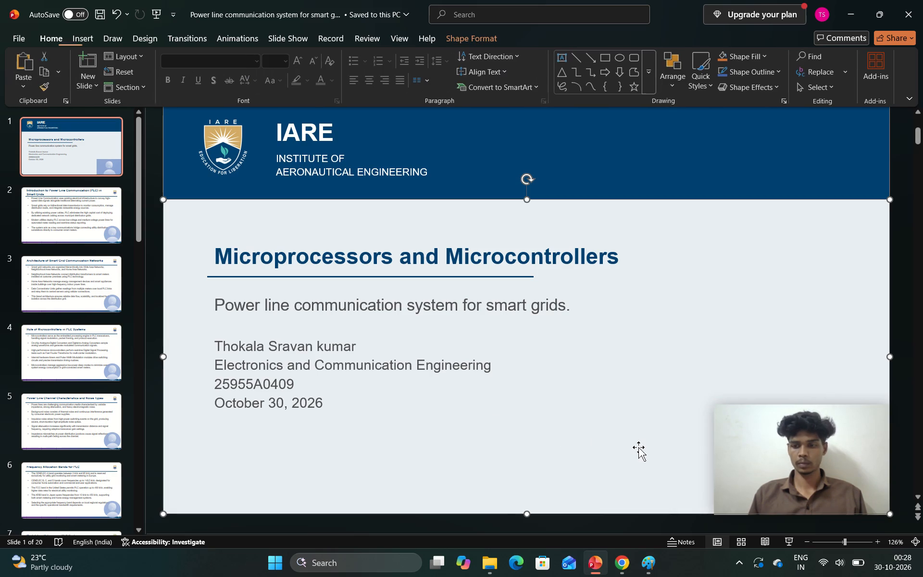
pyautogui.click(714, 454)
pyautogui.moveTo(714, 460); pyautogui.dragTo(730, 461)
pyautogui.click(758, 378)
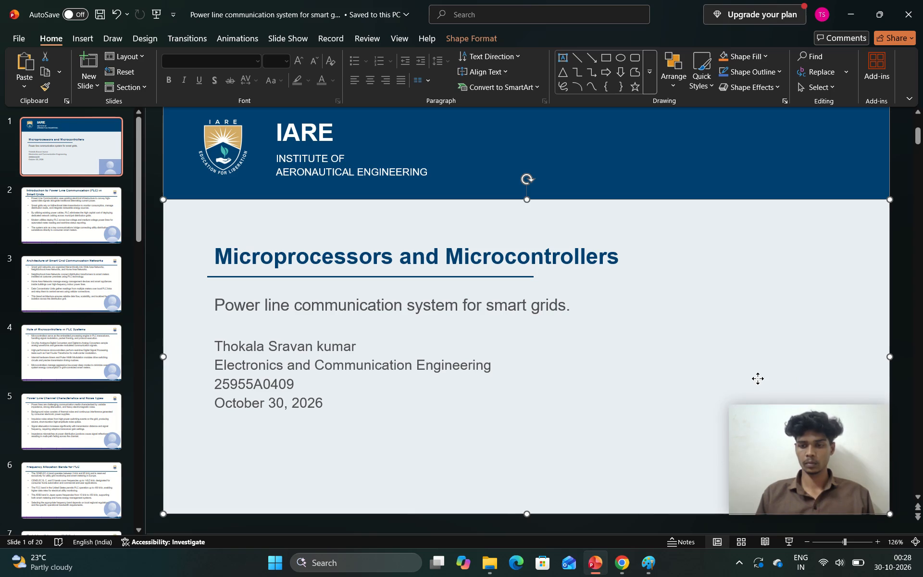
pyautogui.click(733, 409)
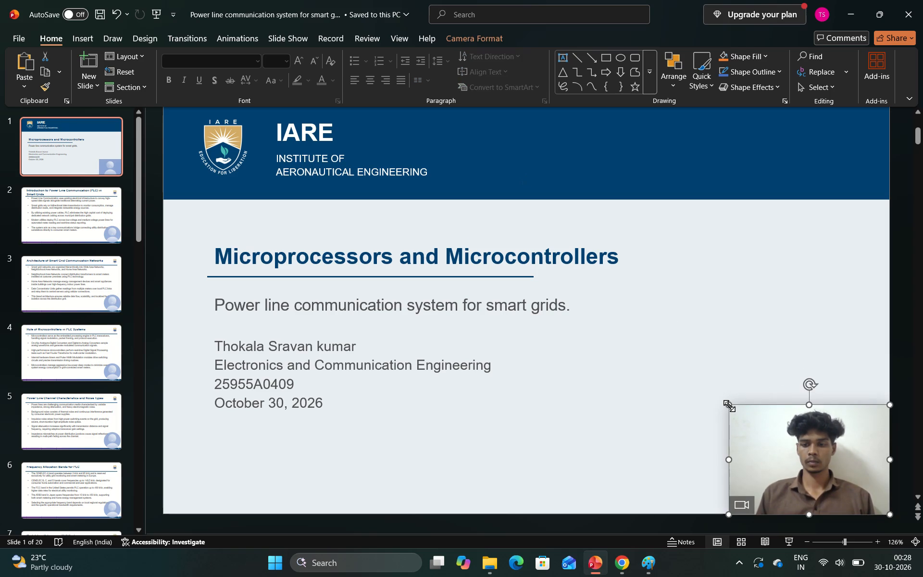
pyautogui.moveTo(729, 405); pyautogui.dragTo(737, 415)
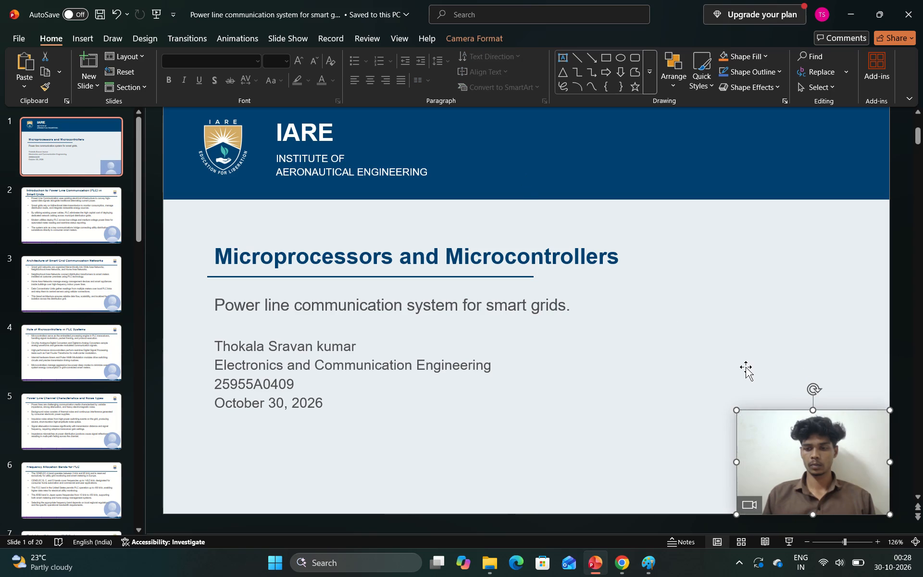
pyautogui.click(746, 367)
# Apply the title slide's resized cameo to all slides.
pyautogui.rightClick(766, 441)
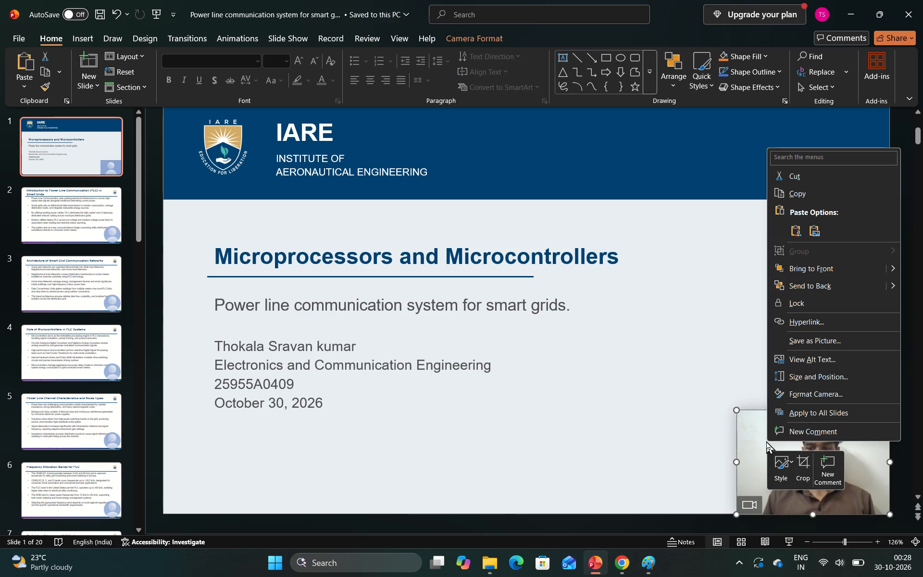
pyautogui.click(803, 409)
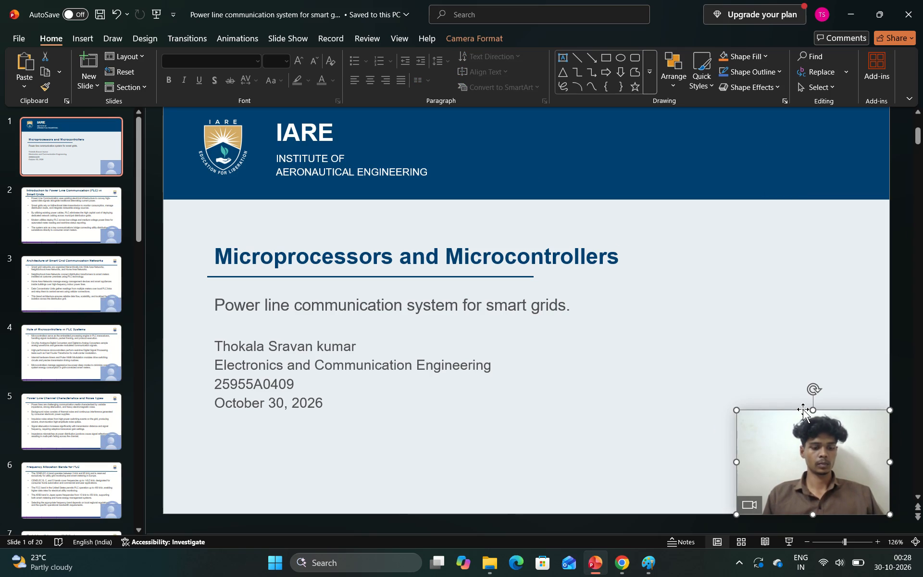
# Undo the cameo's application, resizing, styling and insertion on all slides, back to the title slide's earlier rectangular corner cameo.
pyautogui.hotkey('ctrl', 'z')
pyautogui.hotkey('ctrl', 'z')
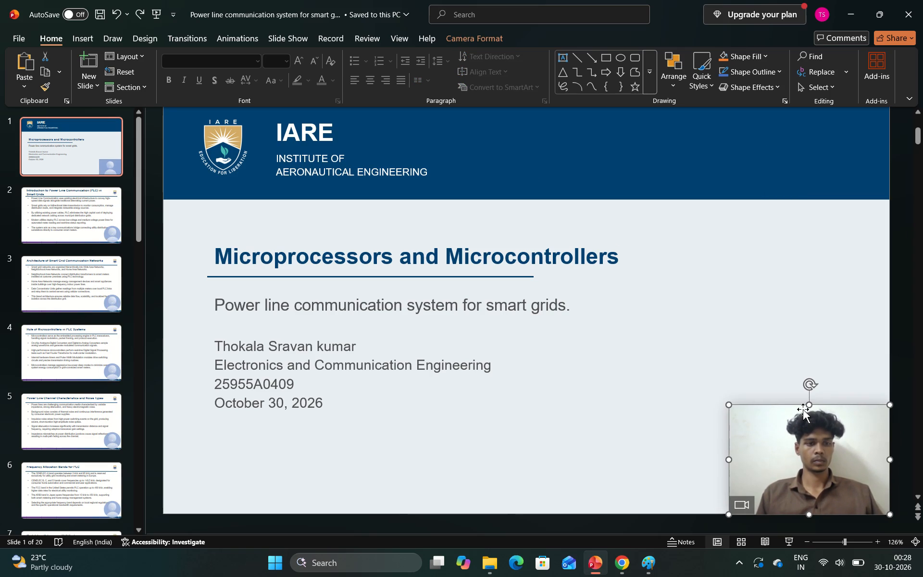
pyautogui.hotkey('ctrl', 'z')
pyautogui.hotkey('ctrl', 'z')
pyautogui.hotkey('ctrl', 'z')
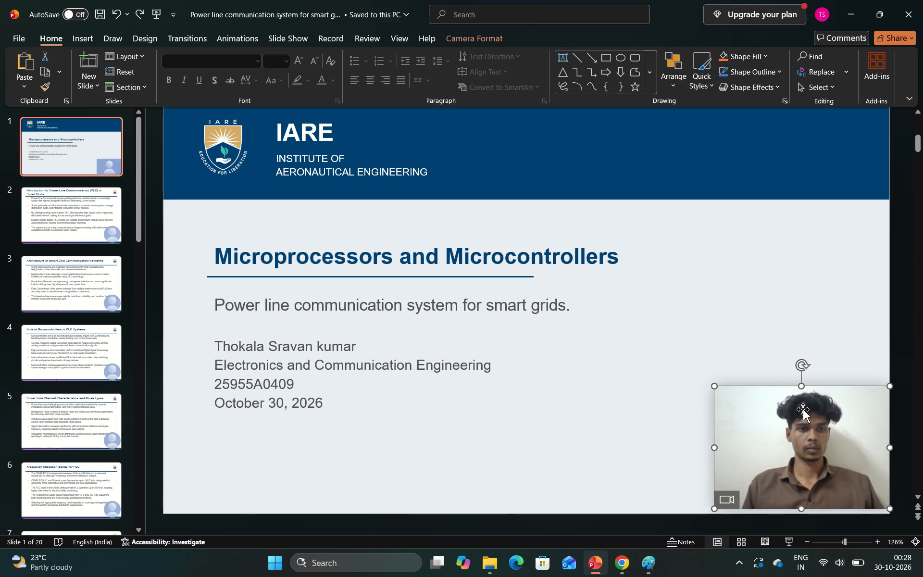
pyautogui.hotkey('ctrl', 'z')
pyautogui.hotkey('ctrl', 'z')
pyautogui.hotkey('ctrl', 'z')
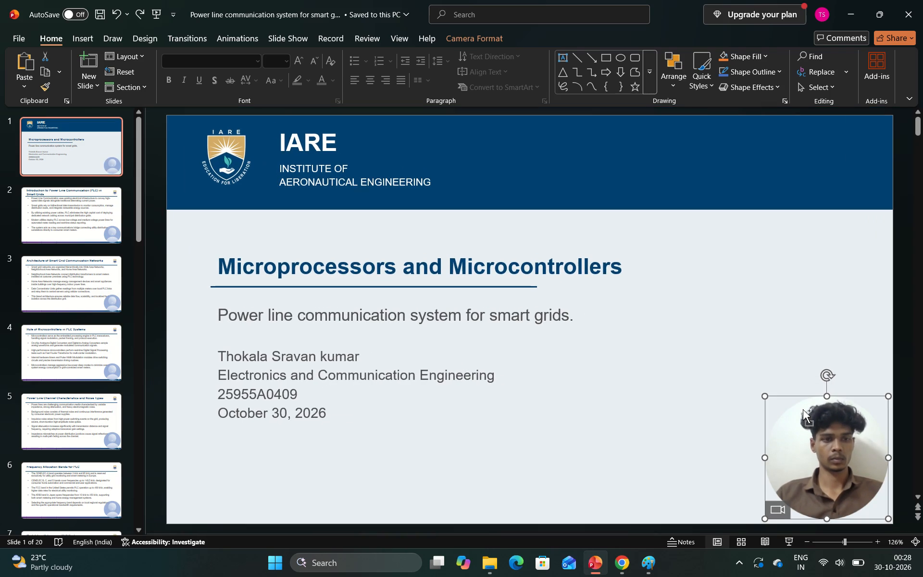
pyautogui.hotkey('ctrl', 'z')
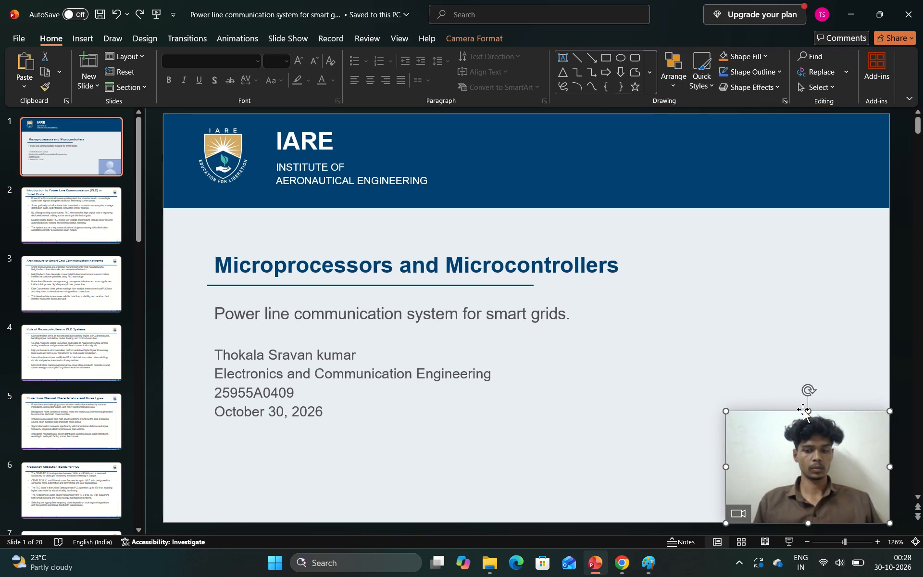
# Delete the title slide's cameo and paste the copied rectangular cameo in its place.
pyautogui.click(817, 453)
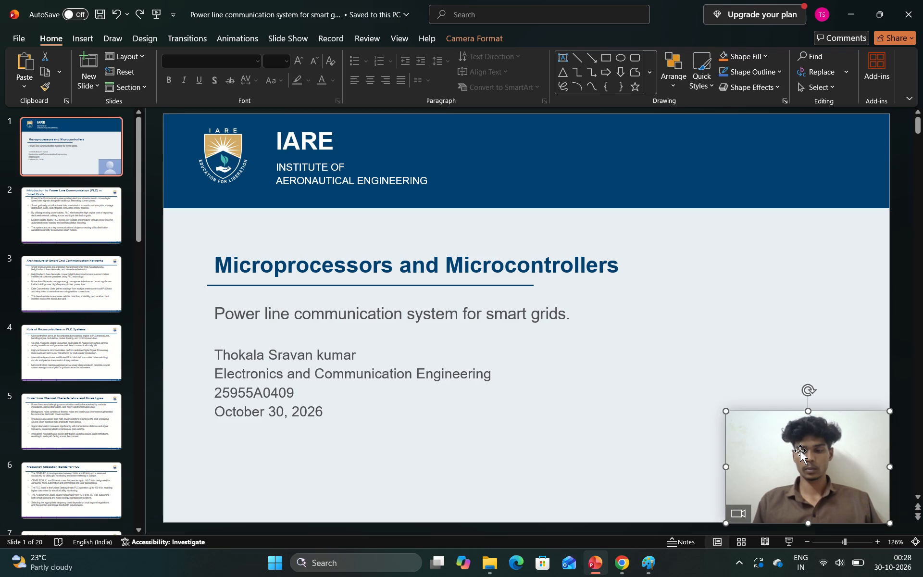
pyautogui.press('Delete')
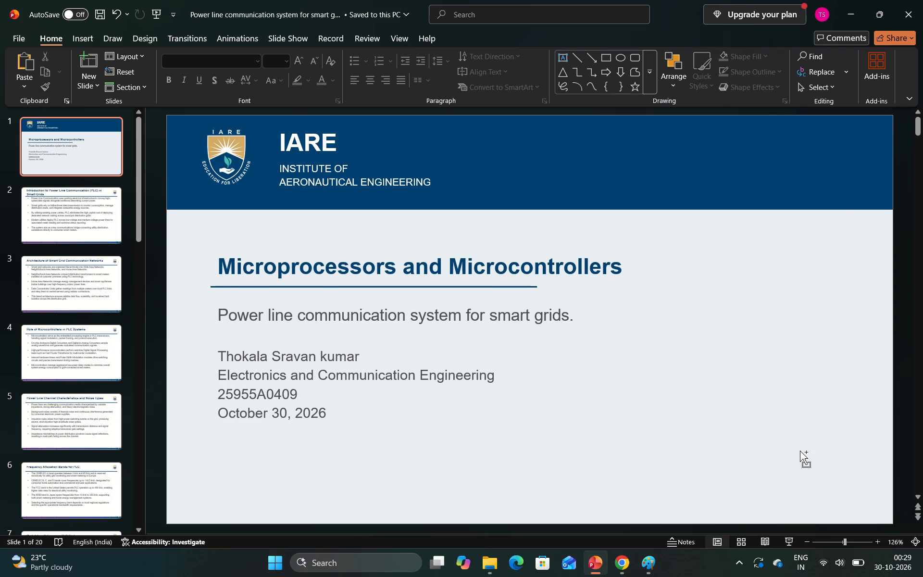
pyautogui.hotkey('ctrl', 'v')
# Apply the pasted corner cameo to all slides and check it on slide 2.
pyautogui.click(680, 429)
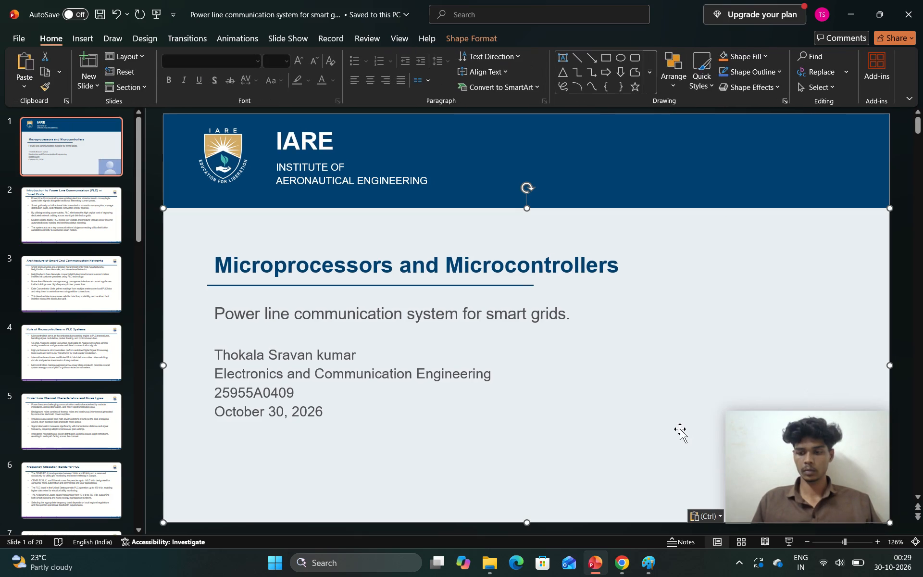
pyautogui.rightClick(779, 451)
pyautogui.click(809, 418)
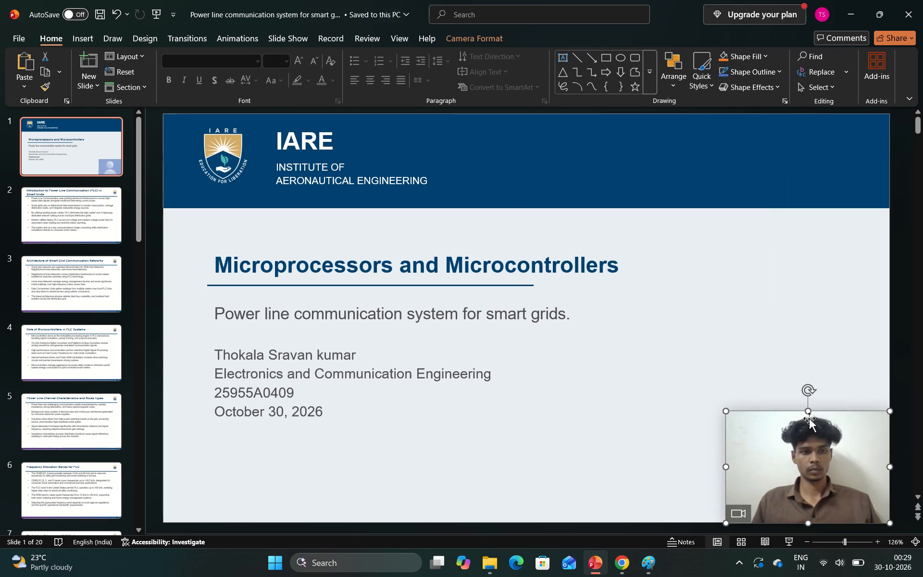
pyautogui.click(76, 231)
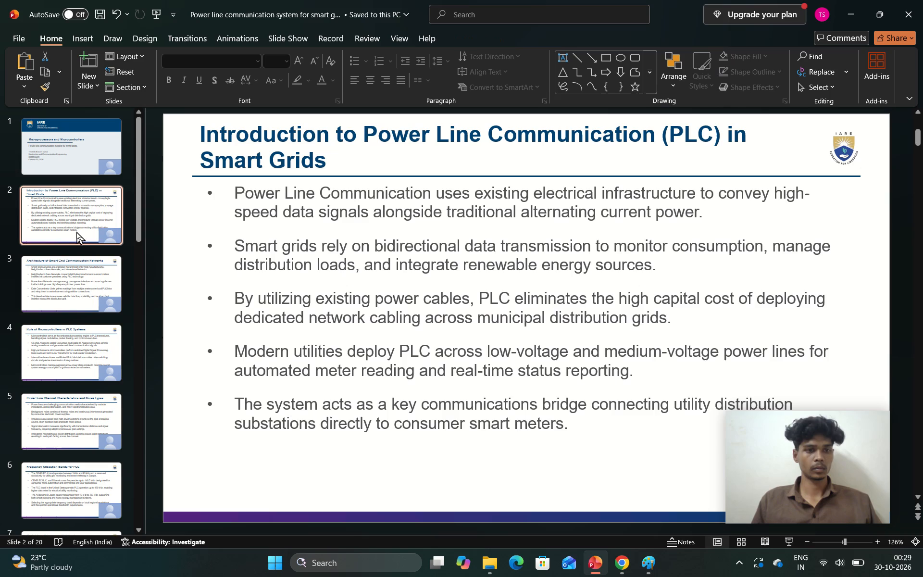
# Examine slides 2 through 20 to check the camera cameo's placement against each slide's text.
pyautogui.click(746, 449)
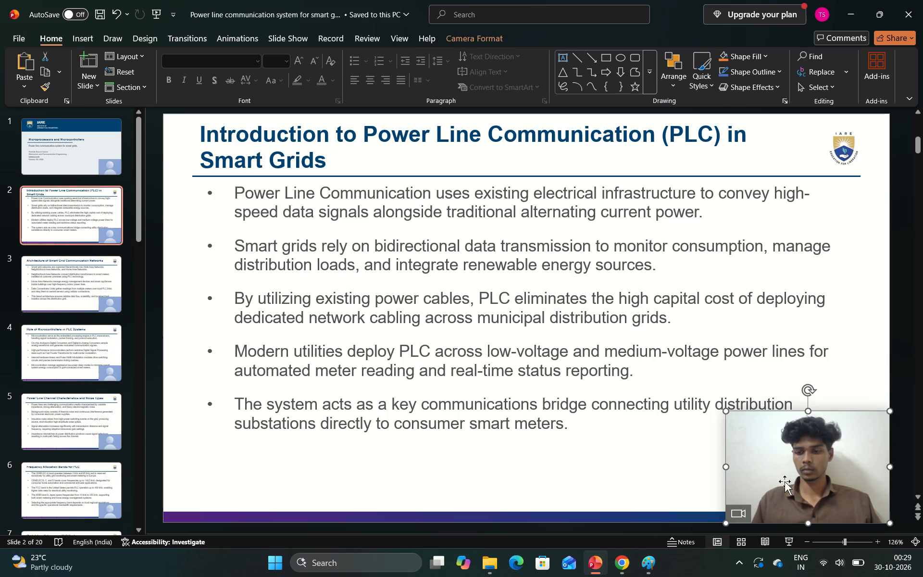
pyautogui.click(628, 461)
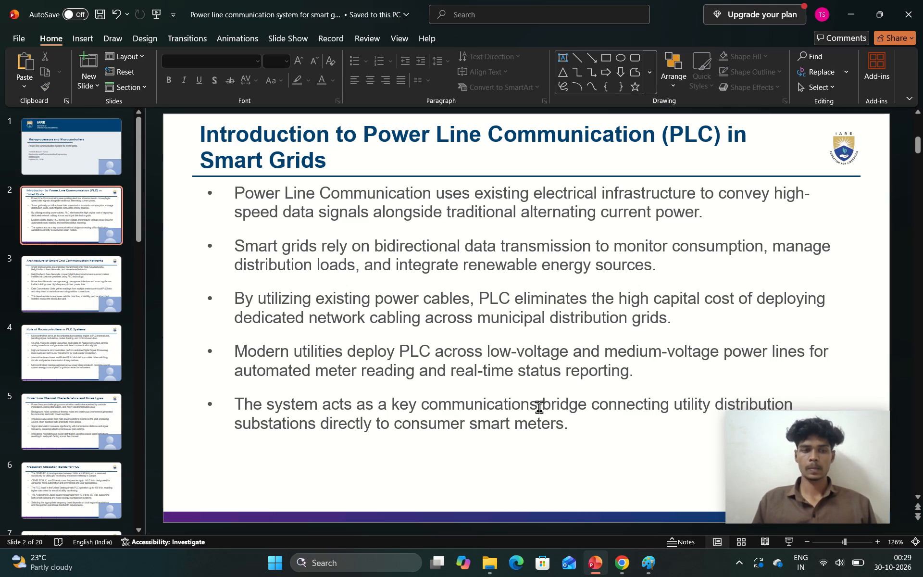
pyautogui.press('Down')
pyautogui.press('Down')
pyautogui.press('Down')
pyautogui.press('Down')
pyautogui.press('Down')
pyautogui.press('Down')
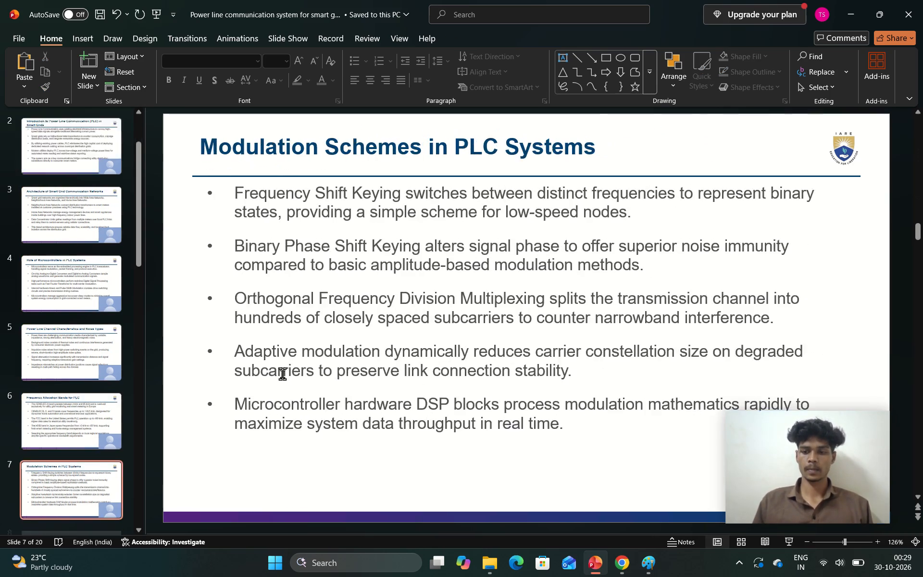
pyautogui.press('Down')
pyautogui.press('Down')
pyautogui.press('Down')
pyautogui.press('Down')
pyautogui.press('Down')
pyautogui.press('Down')
pyautogui.press('Down')
pyautogui.press('Down')
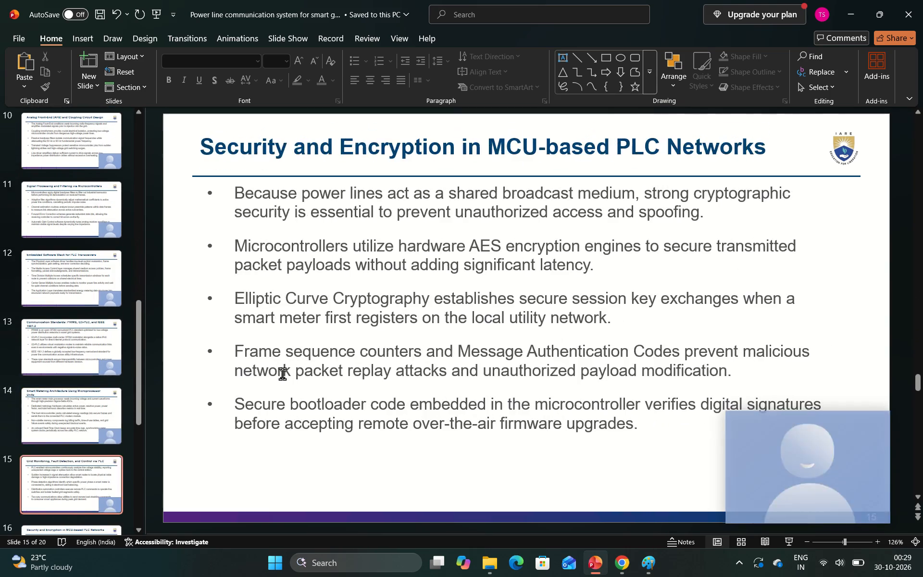
pyautogui.press('Down')
pyautogui.press('Down')
pyautogui.press('Down')
pyautogui.press('Down')
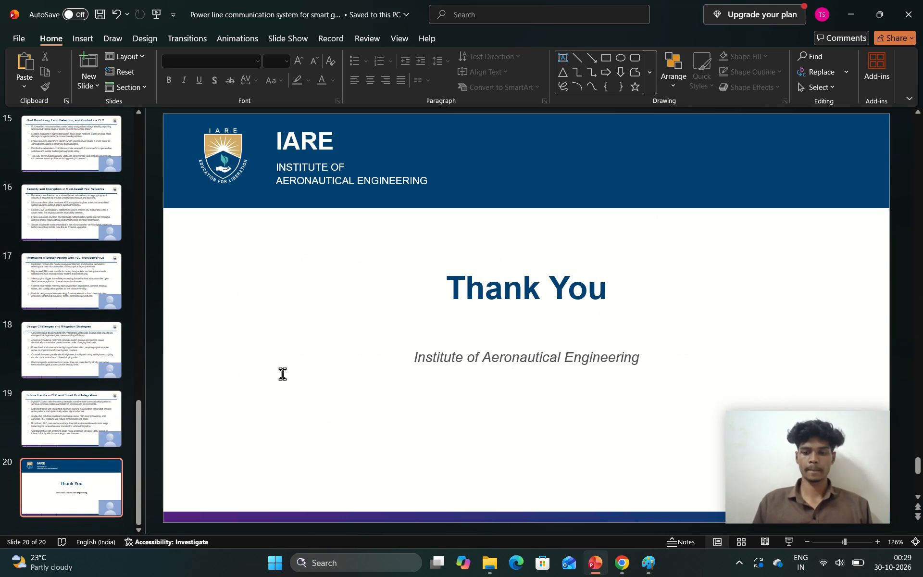
pyautogui.click(770, 450)
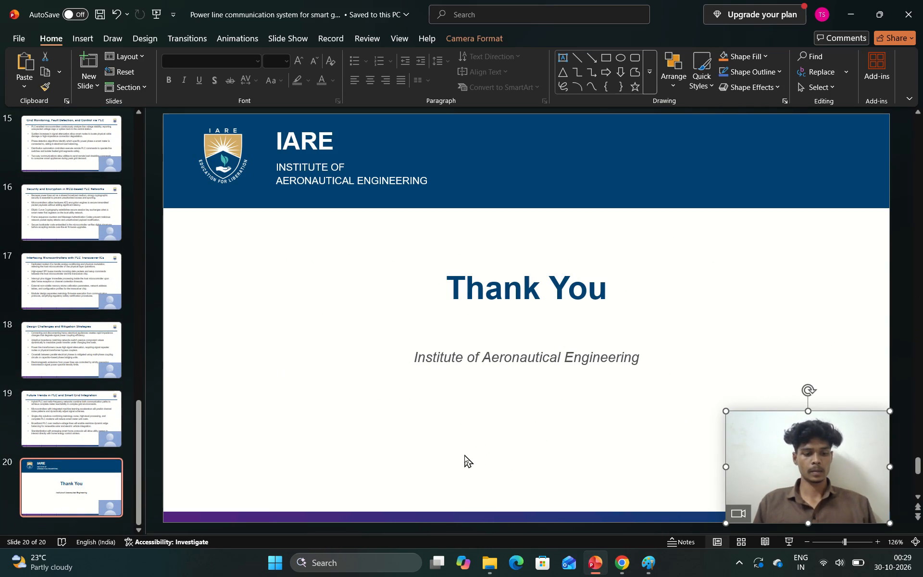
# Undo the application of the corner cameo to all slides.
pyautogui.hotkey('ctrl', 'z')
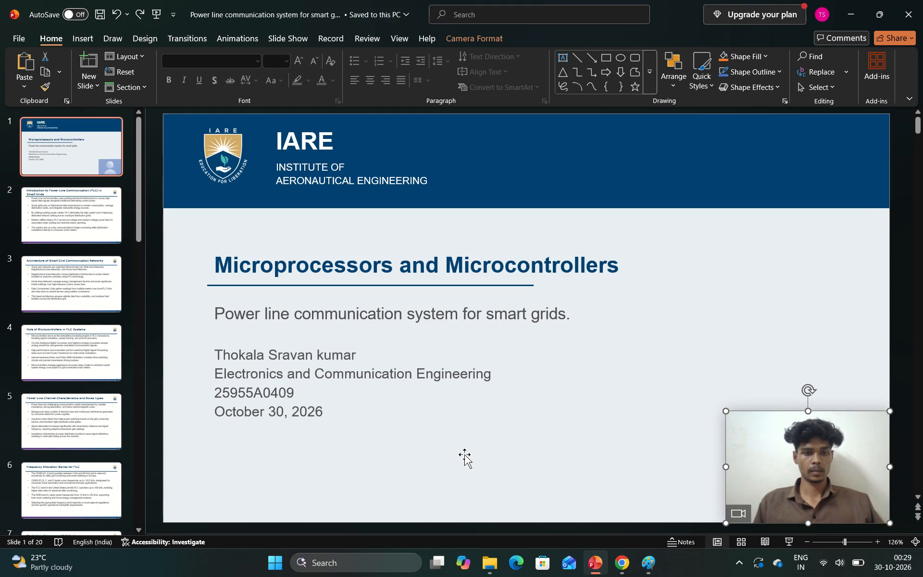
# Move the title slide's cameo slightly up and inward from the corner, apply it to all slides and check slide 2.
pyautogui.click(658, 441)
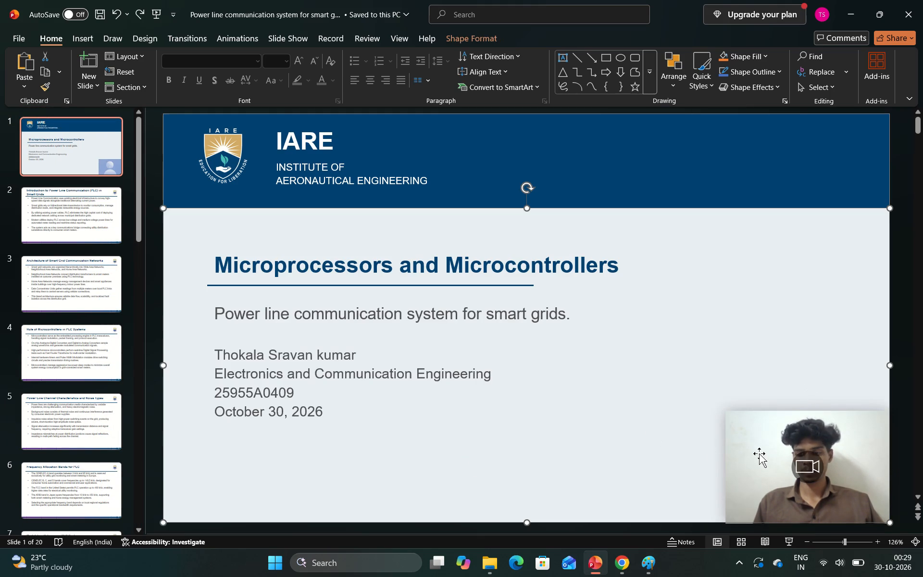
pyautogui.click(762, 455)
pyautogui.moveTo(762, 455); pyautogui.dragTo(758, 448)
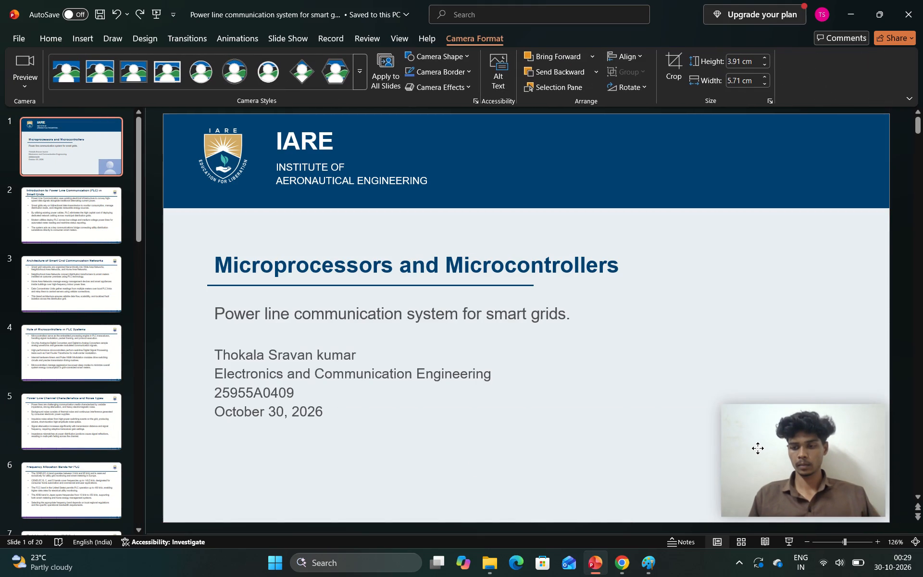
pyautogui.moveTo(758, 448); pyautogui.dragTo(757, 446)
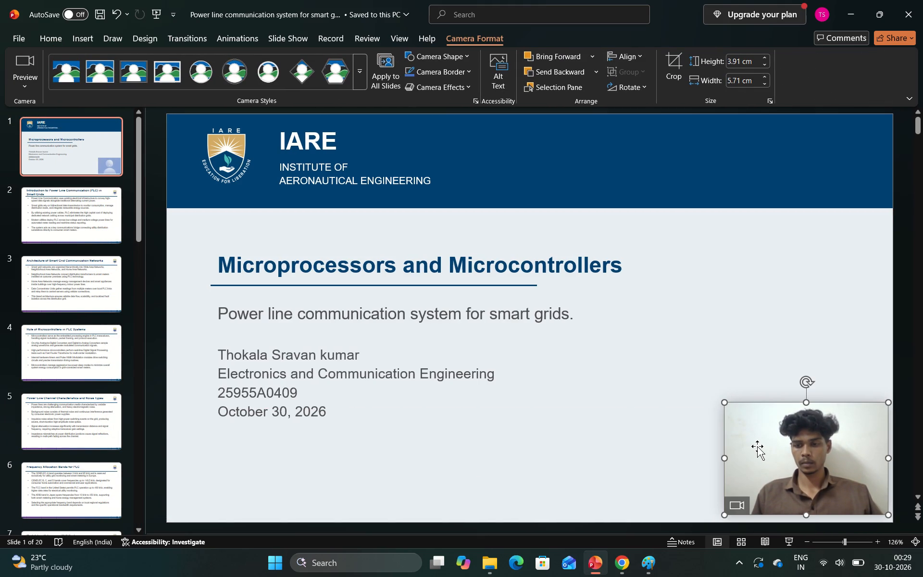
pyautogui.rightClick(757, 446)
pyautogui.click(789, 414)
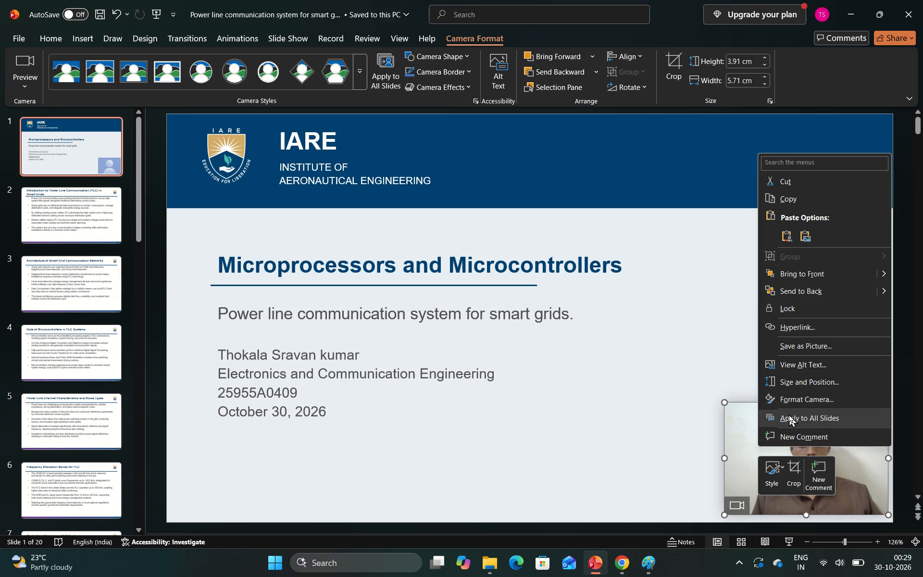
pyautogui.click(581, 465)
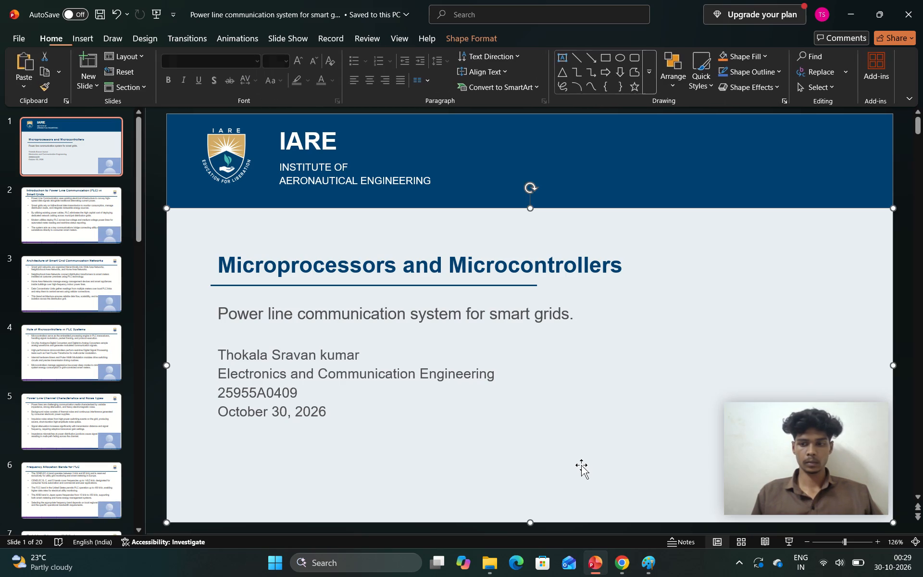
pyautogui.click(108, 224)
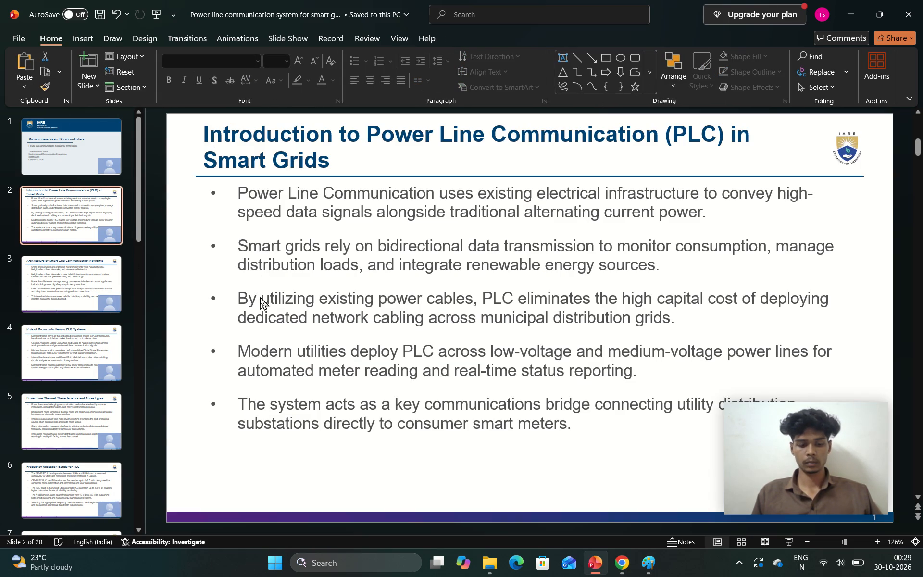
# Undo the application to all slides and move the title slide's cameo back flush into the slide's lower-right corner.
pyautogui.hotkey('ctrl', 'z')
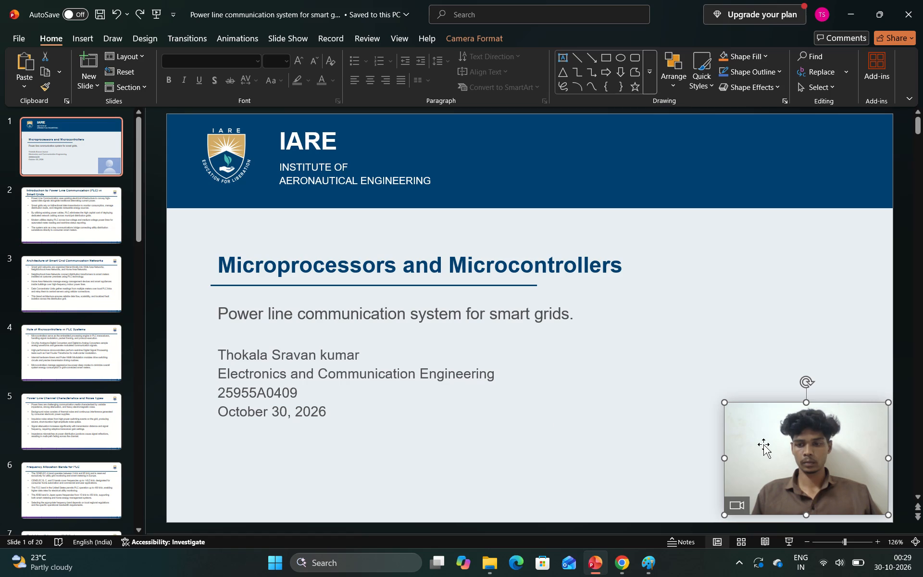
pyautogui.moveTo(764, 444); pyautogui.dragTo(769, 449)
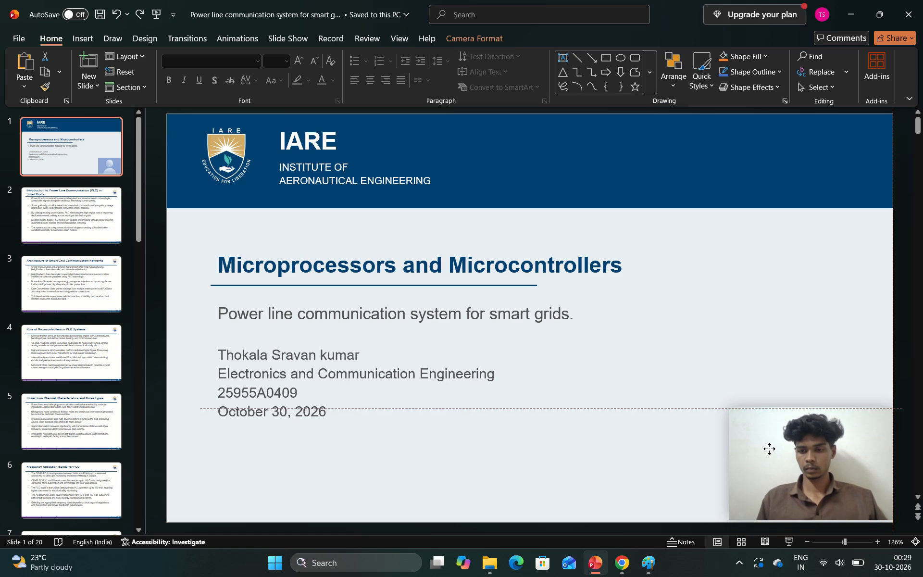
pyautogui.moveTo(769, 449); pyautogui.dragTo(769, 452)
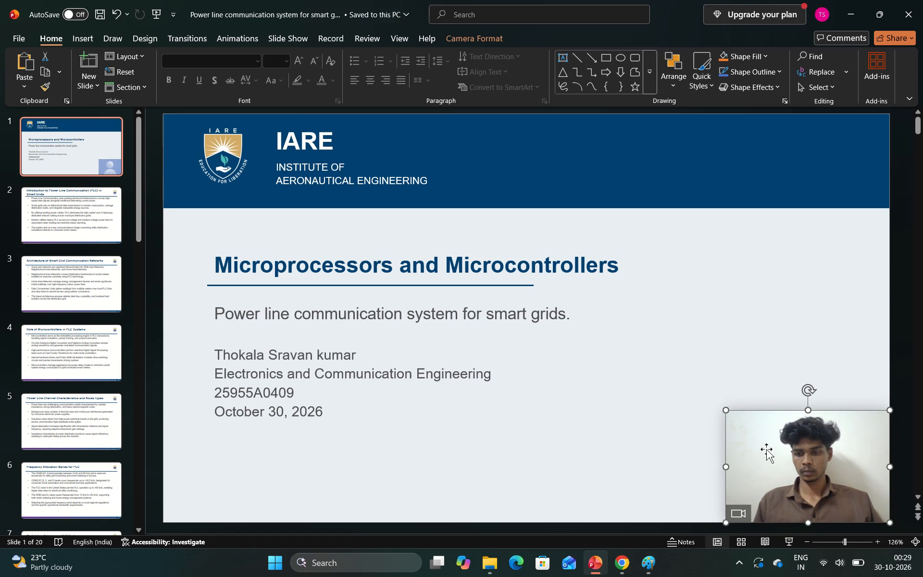
# Shrink the title slide's cameo slightly and narrow it a little more, keeping it flush with the slide's lower-right corner.
pyautogui.moveTo(727, 411); pyautogui.dragTo(735, 418)
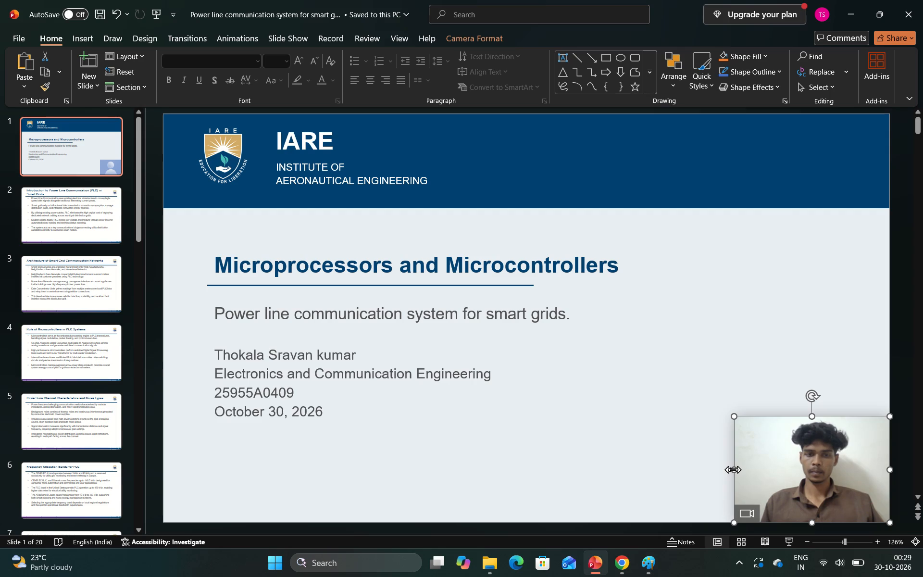
pyautogui.moveTo(733, 469); pyautogui.dragTo(739, 470)
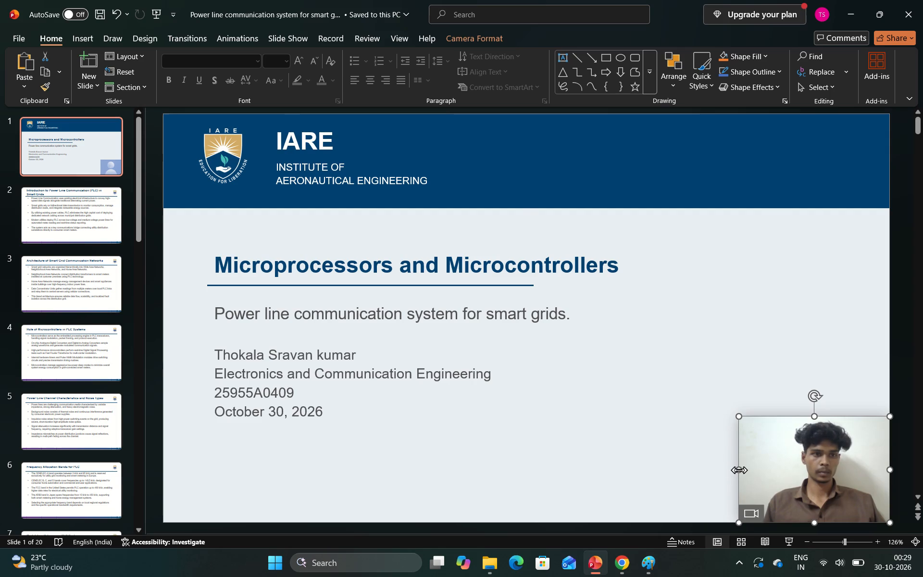
pyautogui.click(682, 472)
# Apply the smaller corner cameo to all slides and check it on slide 2.
pyautogui.rightClick(800, 468)
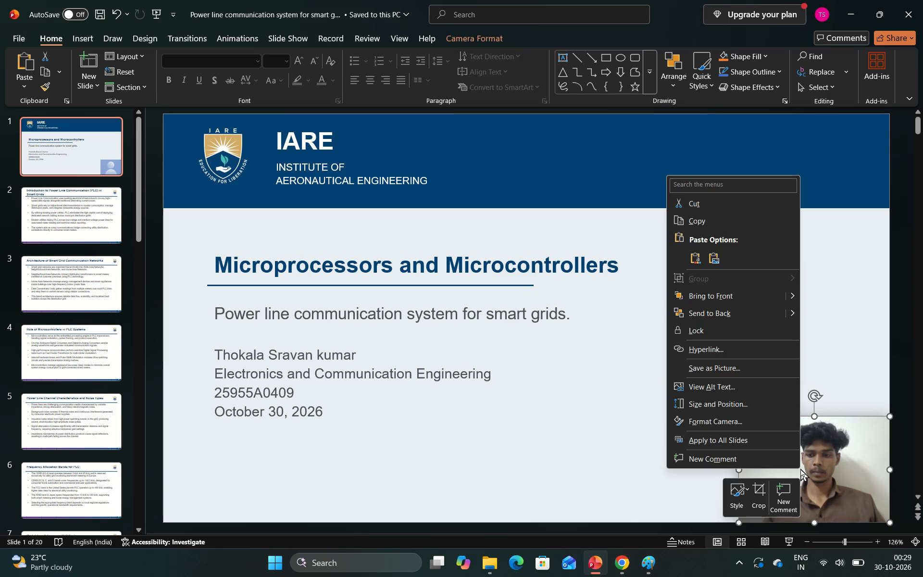
pyautogui.click(719, 441)
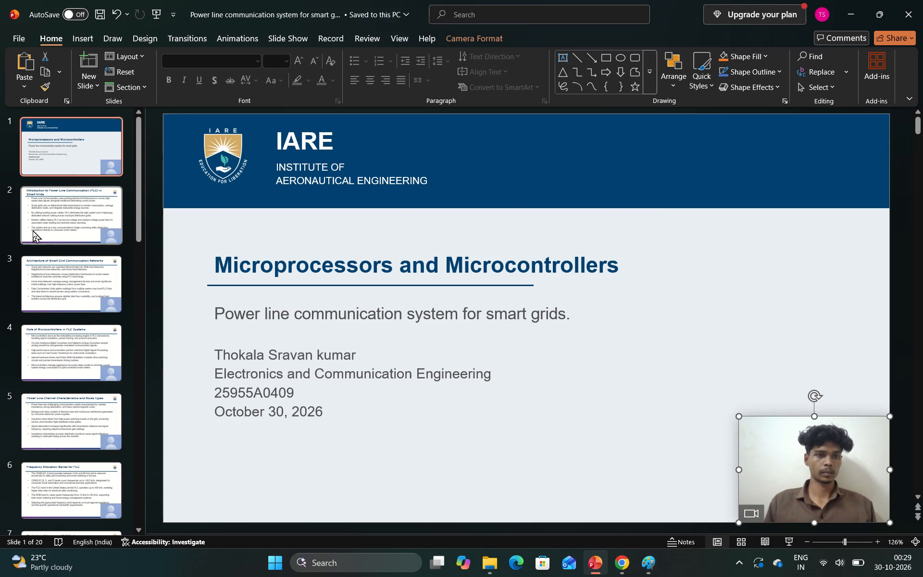
pyautogui.click(39, 225)
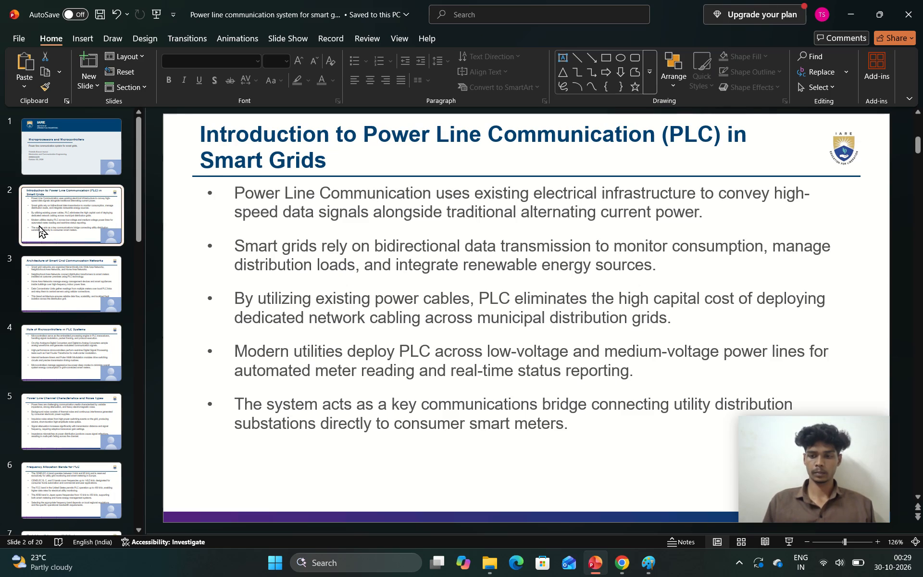
# Examine the remaining slides for the smaller cameo's fit beside the text, and return to the title slide.
pyautogui.press('Down')
pyautogui.press('Down')
pyautogui.press('Down')
pyautogui.press('Down')
pyautogui.press('Down')
pyautogui.press('Down')
pyautogui.press('Down')
pyautogui.press('Down')
pyautogui.press('Down')
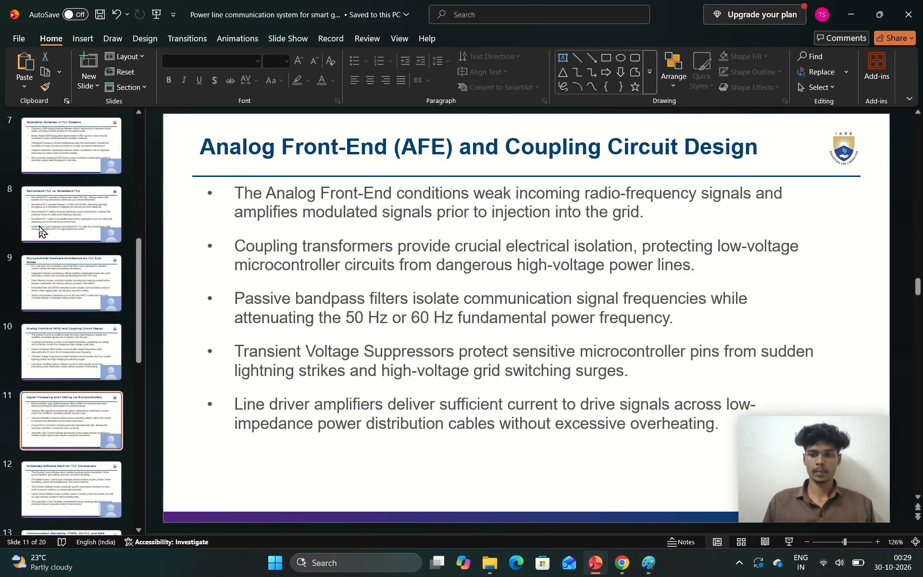
pyautogui.press('Down')
pyautogui.press('Down')
pyautogui.press('Down')
pyautogui.press('Down')
pyautogui.press('Down')
pyautogui.press('Down')
pyautogui.press('Down')
pyautogui.press('Up')
pyautogui.press('Up')
pyautogui.press('Up')
pyautogui.press('Up')
pyautogui.press('Up')
pyautogui.press('Up')
pyautogui.press('Up')
pyautogui.press('Up')
pyautogui.press('Up')
pyautogui.press('Up')
pyautogui.press('Up')
pyautogui.press('Up')
pyautogui.press('Up')
pyautogui.press('Up')
pyautogui.press('Up')
pyautogui.press('Up')
pyautogui.press('Up')
pyautogui.press('Up')
pyautogui.press('Up')
pyautogui.press('Up')
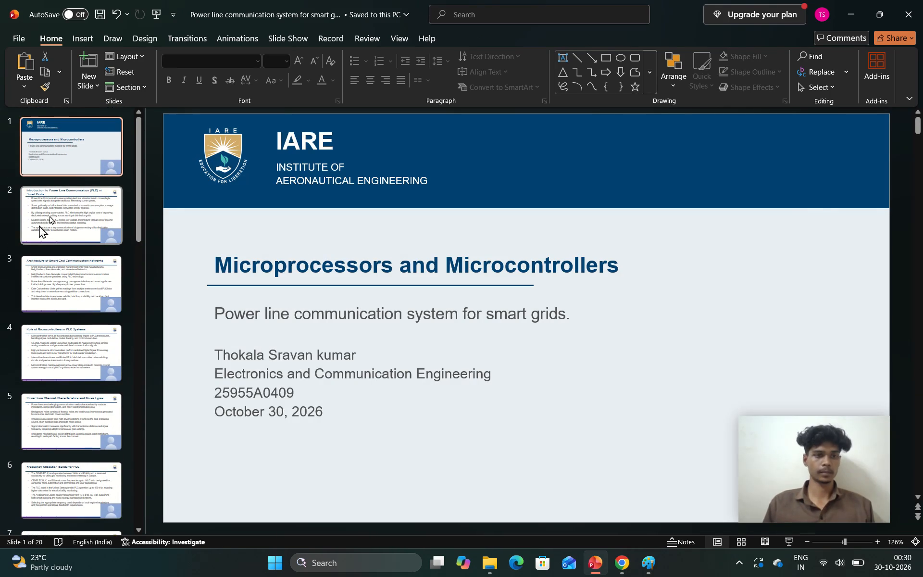
# Start recording the presentation with camera and narration from the title slide, and advance to slide 2 after the introduction.
pyautogui.click(327, 41)
pyautogui.click(92, 66)
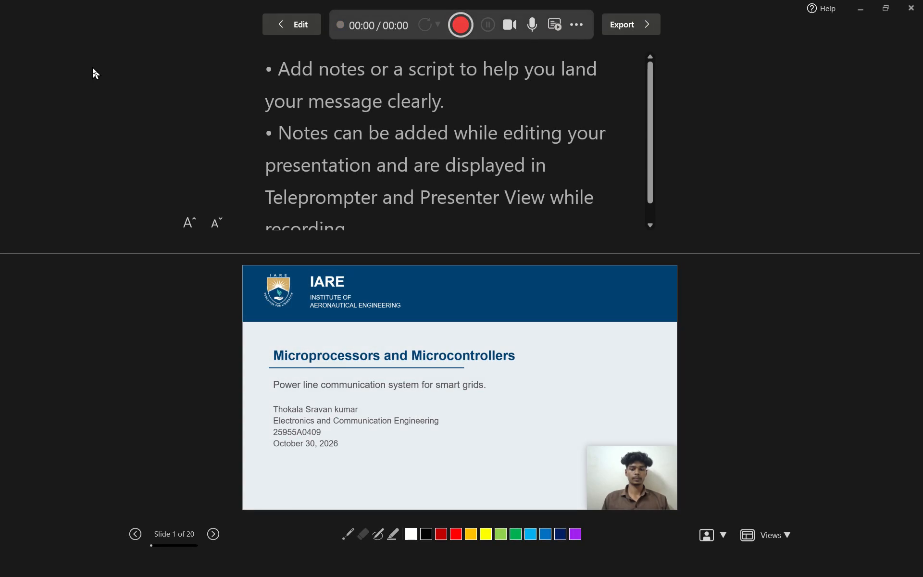
pyautogui.click(455, 24)
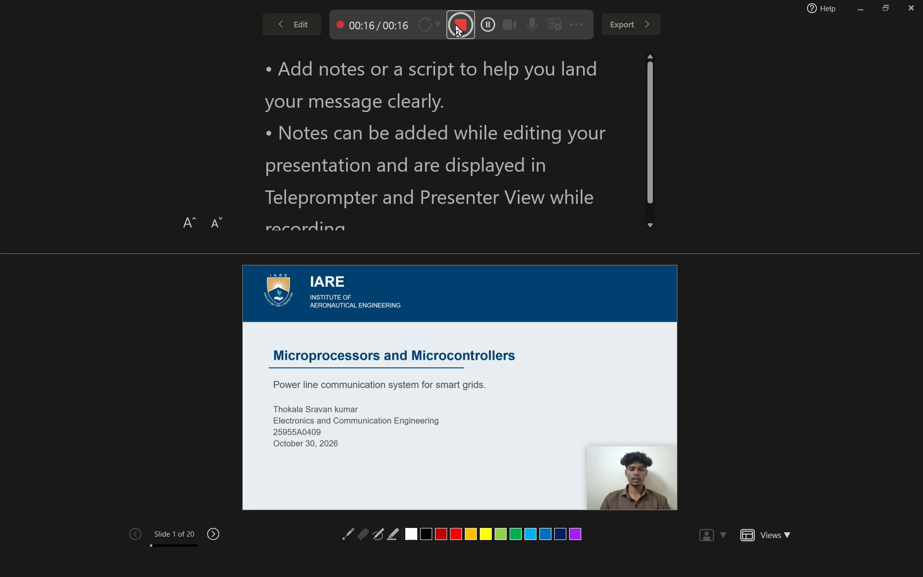
pyautogui.press('Right')
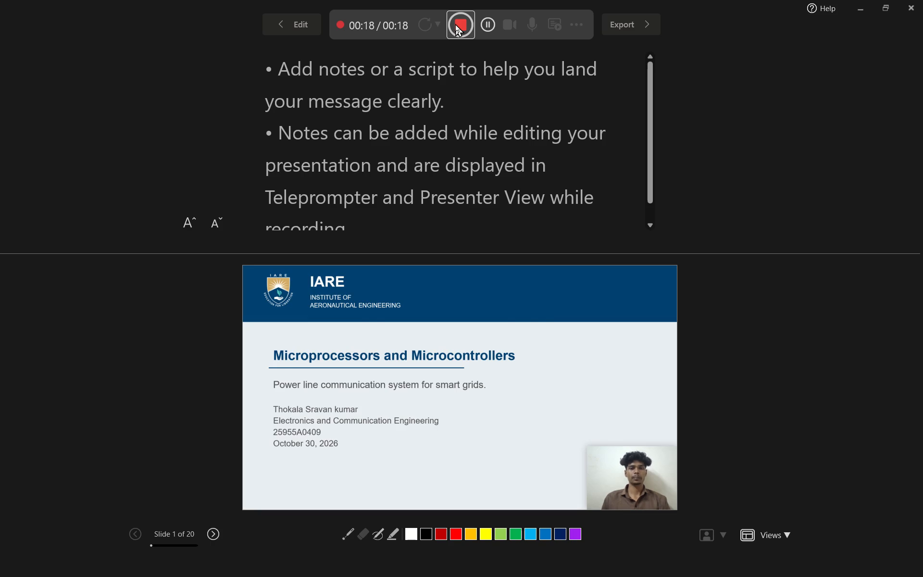
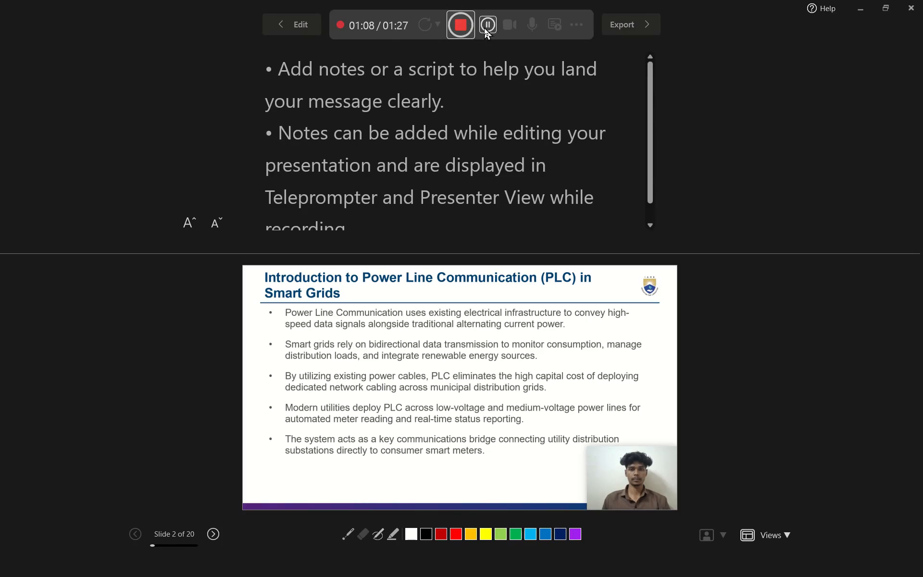
# Pause the recording after narrating slide 2 and return to the slide editing view, keeping the recorded clips.
pyautogui.click(487, 25)
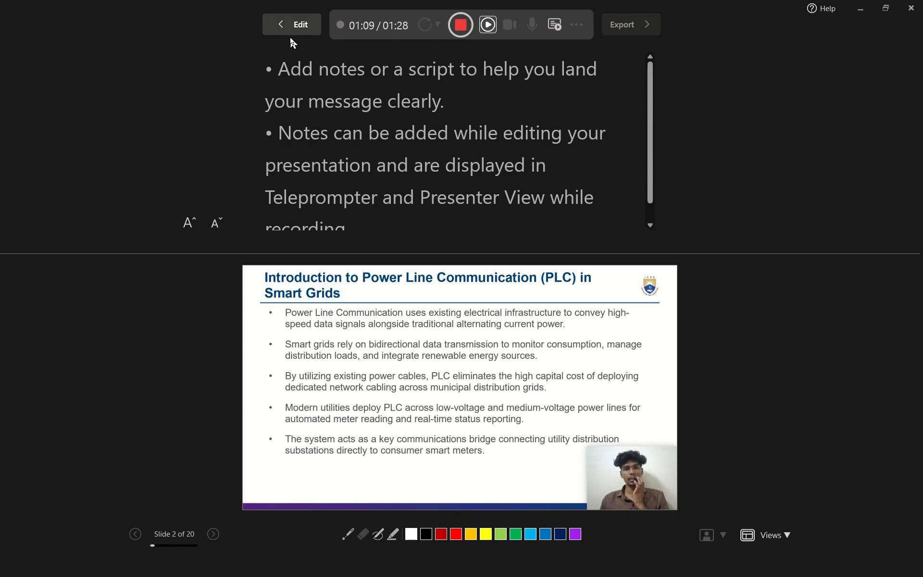
pyautogui.click(280, 26)
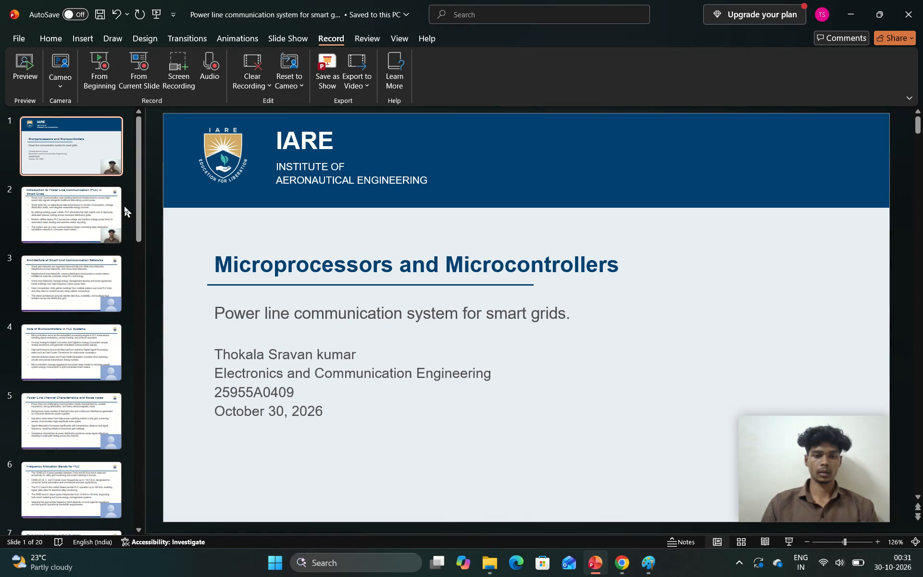
# Play back the start of the recorded camera clips on the title slide and slide 2 to check picture and sound.
pyautogui.click(97, 157)
pyautogui.click(711, 515)
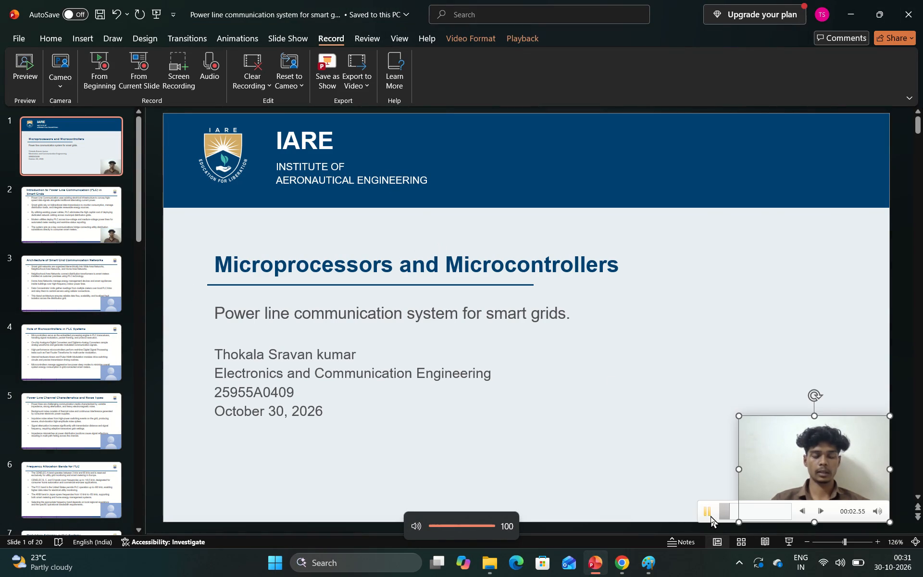
pyautogui.click(711, 515)
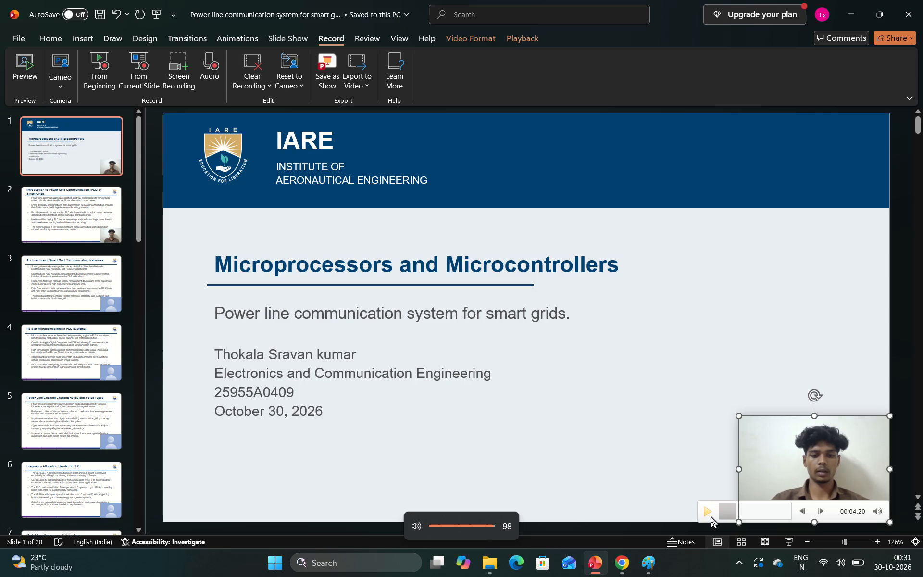
pyautogui.click(78, 232)
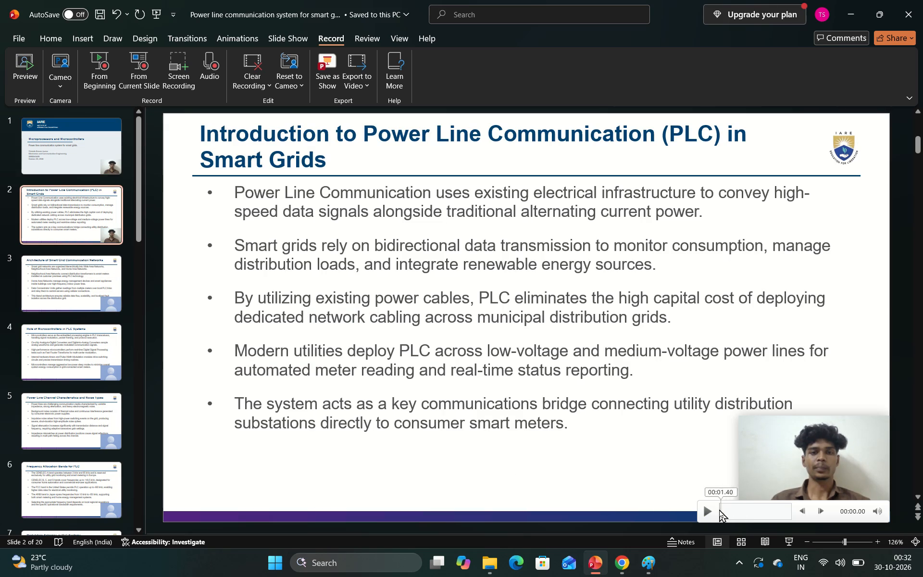
pyautogui.click(704, 509)
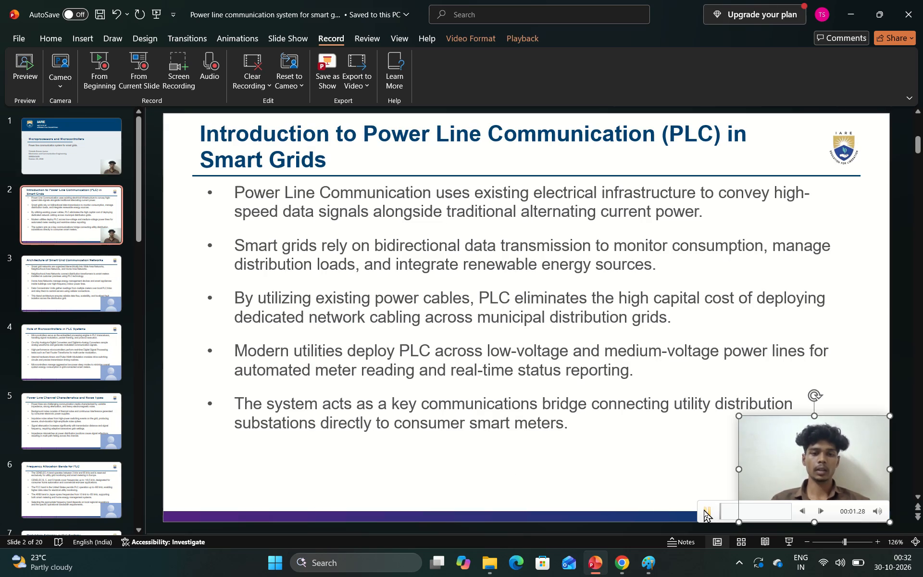
pyautogui.click(658, 466)
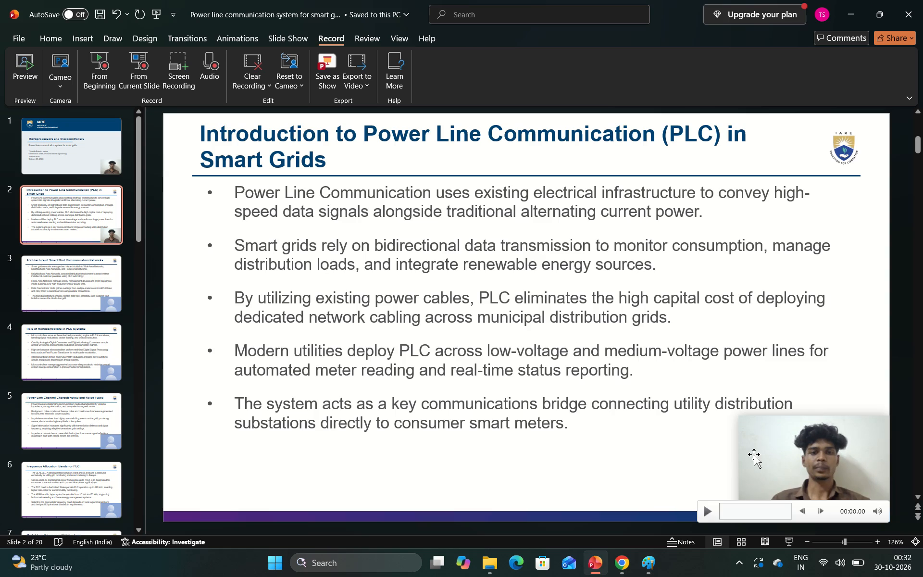
pyautogui.click(707, 509)
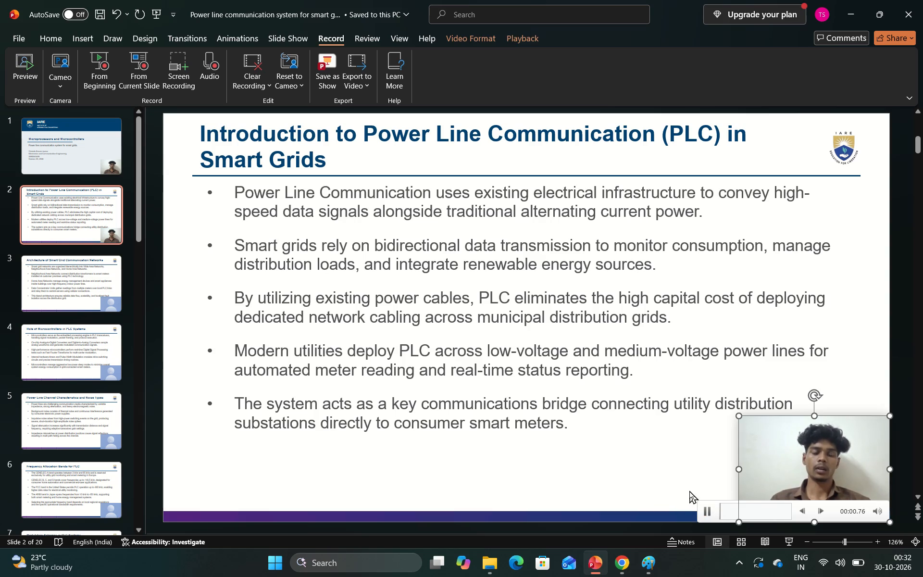
pyautogui.click(707, 514)
# Resume recording with camera and narration from slide 3, Architecture of Smart Grid Communication Networks.
pyautogui.click(82, 280)
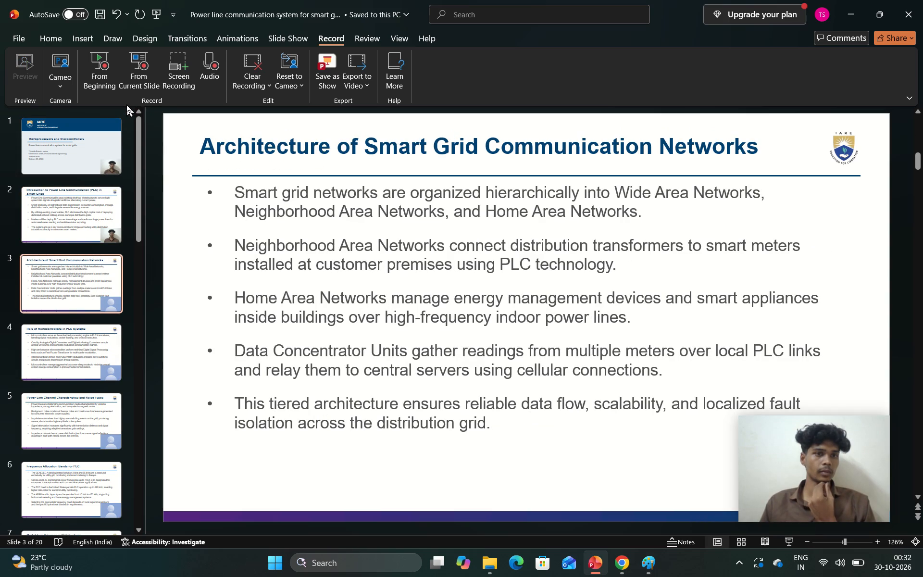
pyautogui.click(135, 82)
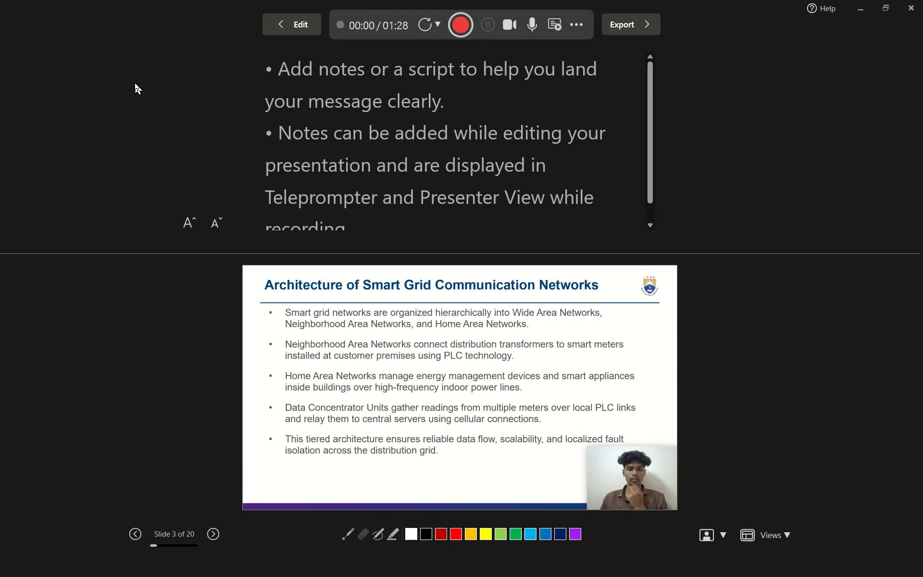
pyautogui.press('Left')
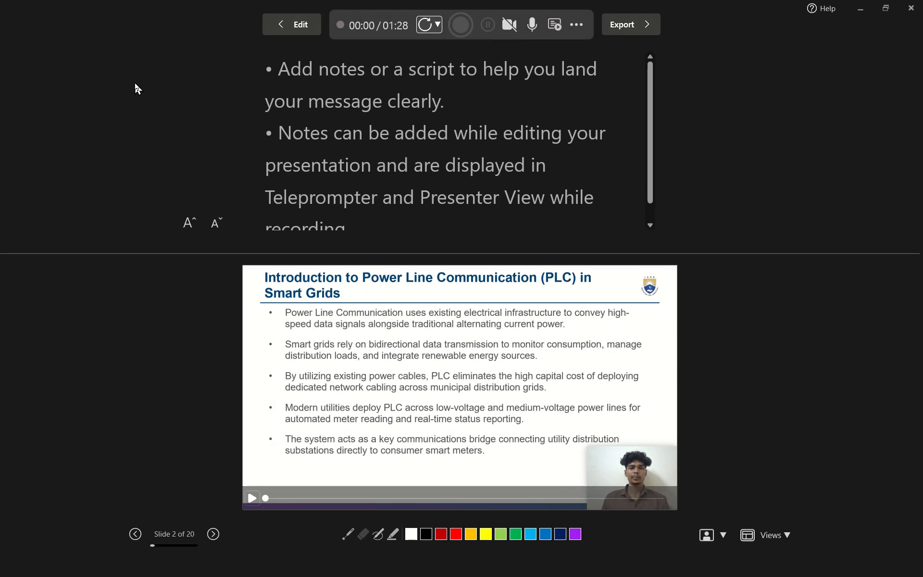
pyautogui.press('Right')
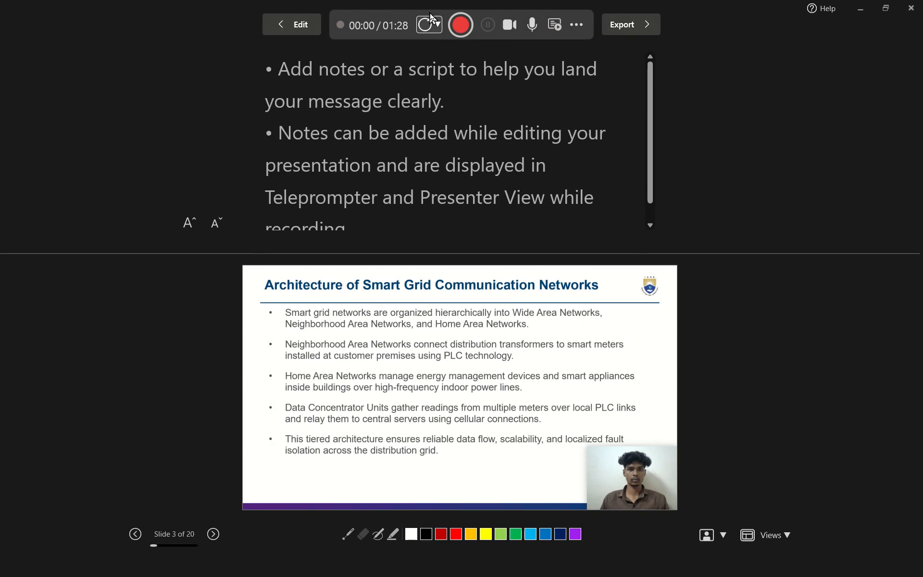
pyautogui.click(463, 24)
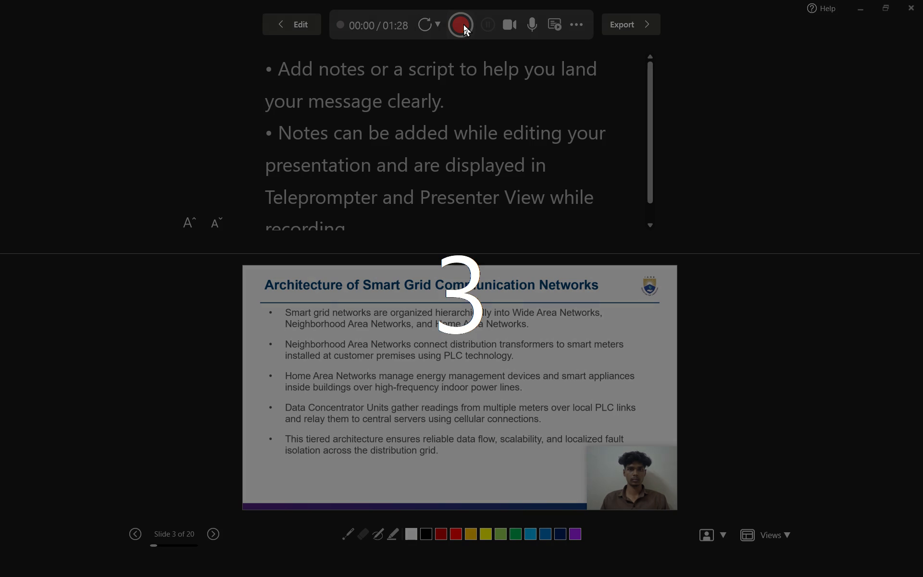
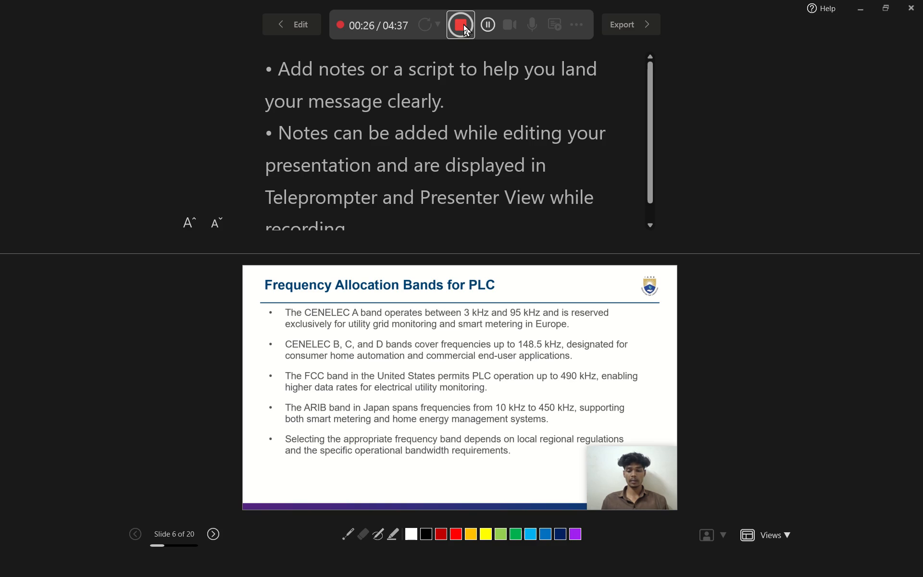
# Record the narration for slides 6 and 7, Frequency Allocation Bands and Modulation Schemes, advancing to slide 8, Narrowband PLC vs. Broadband PLC.
pyautogui.press('Right')
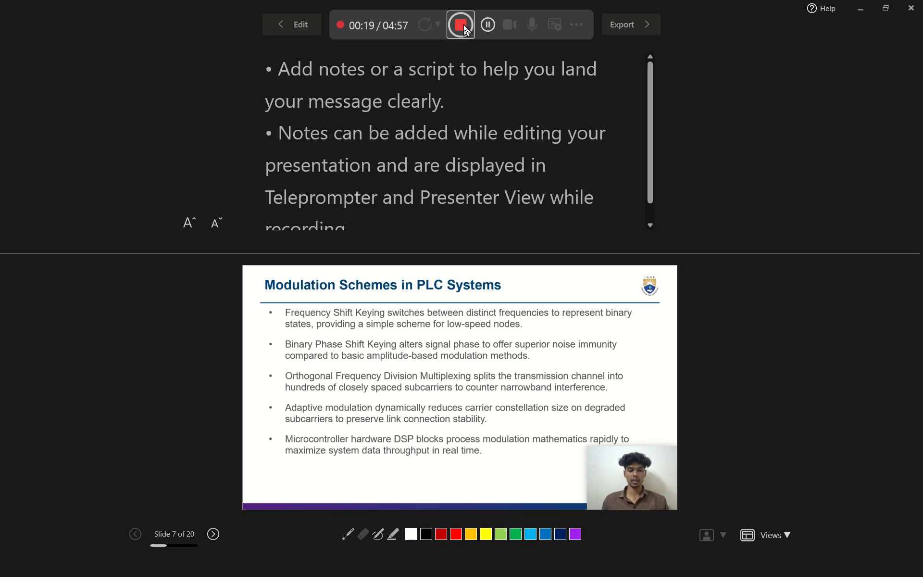
pyautogui.press('Right')
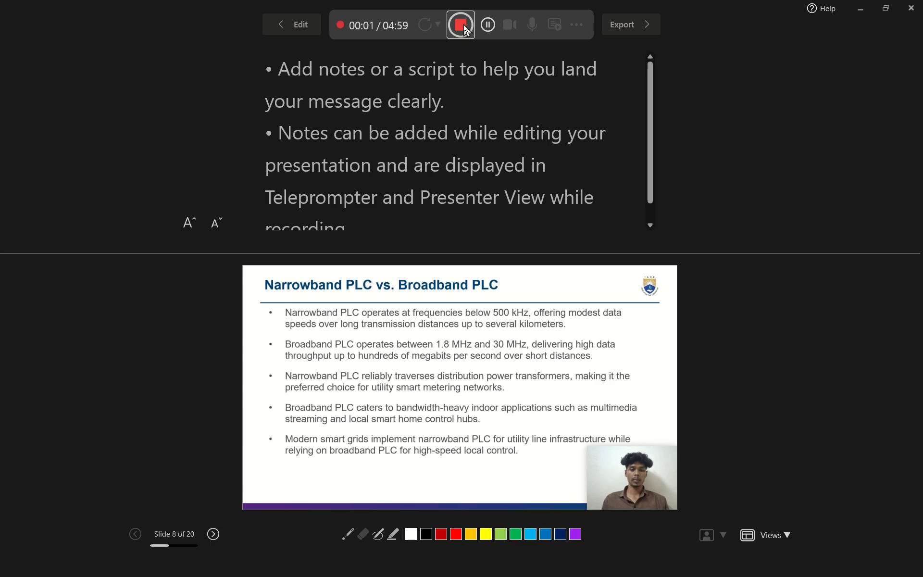
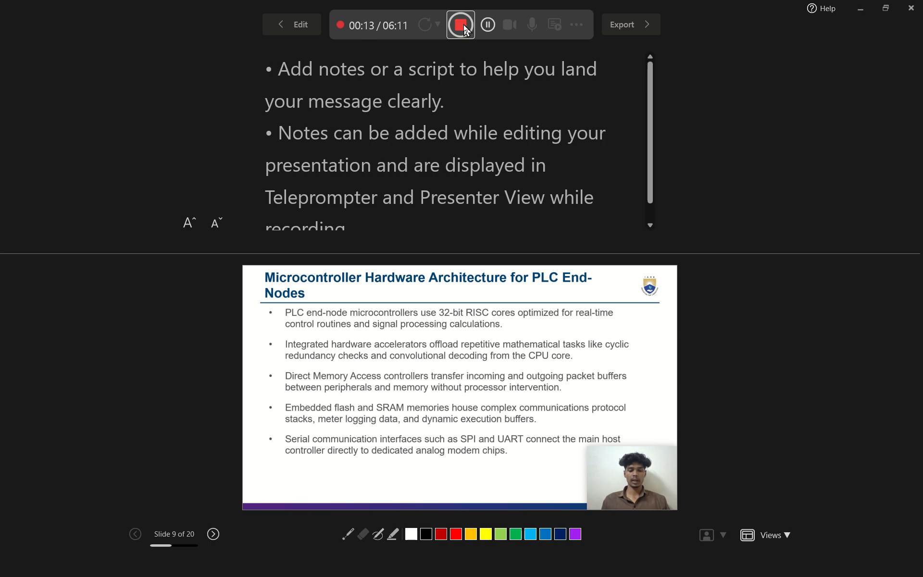
# Record the narration for slide 9, Microcontroller Hardware Architecture for PLC End-Nodes, and advance to slide 10, Analog Front-End (AFE) and Coupling Circuit Design.
pyautogui.press('Right')
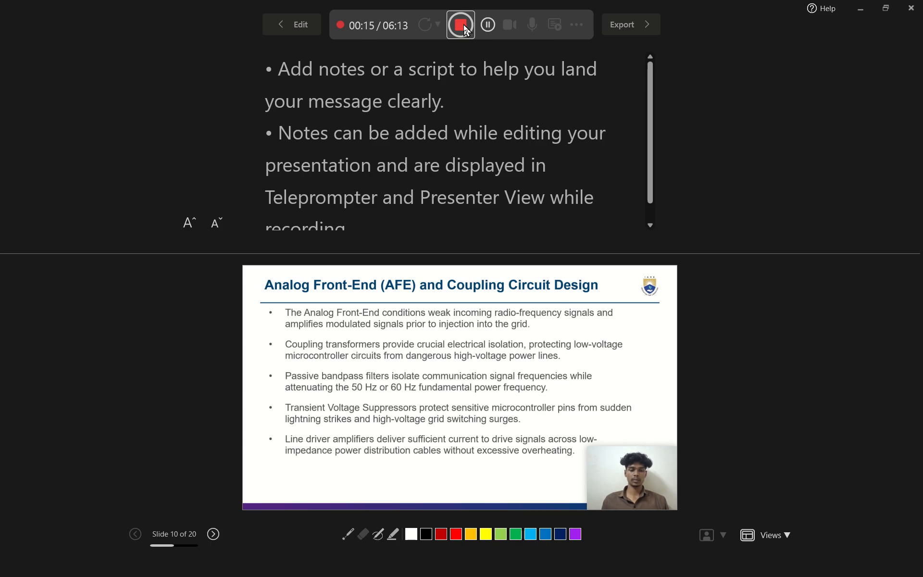
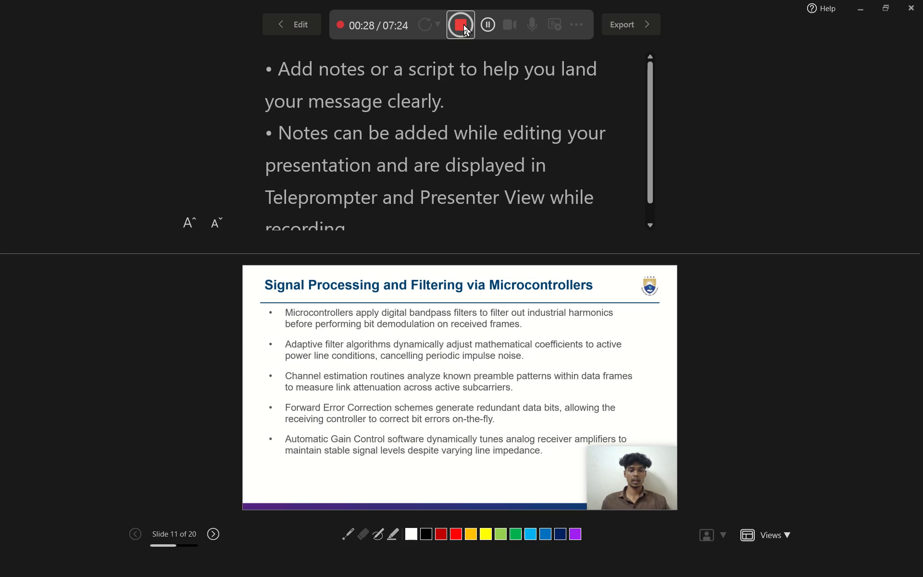
# Finish narrating slide 11, Signal Processing and Filtering via Microcontrollers, and advance to slide 12, Embedded Software Stack for PLC Transceivers.
pyautogui.press('Right')
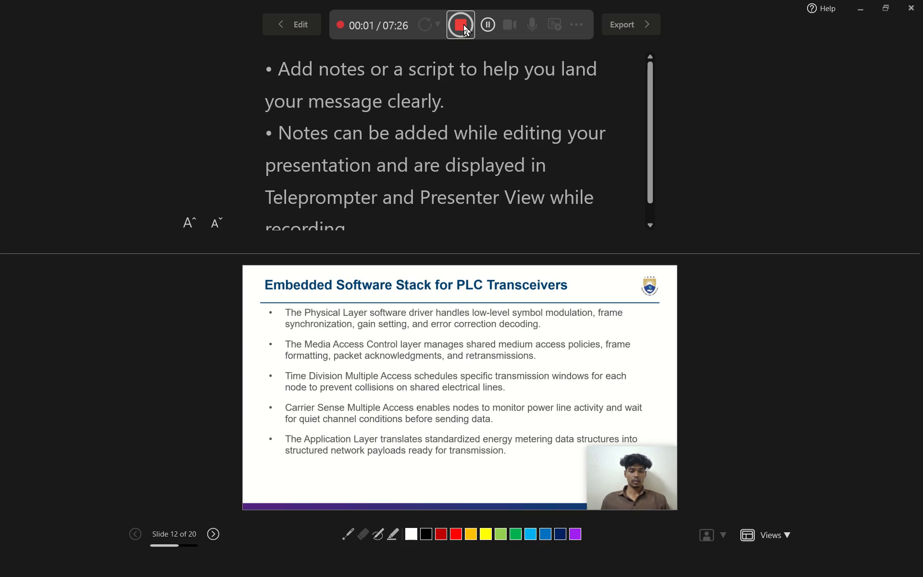
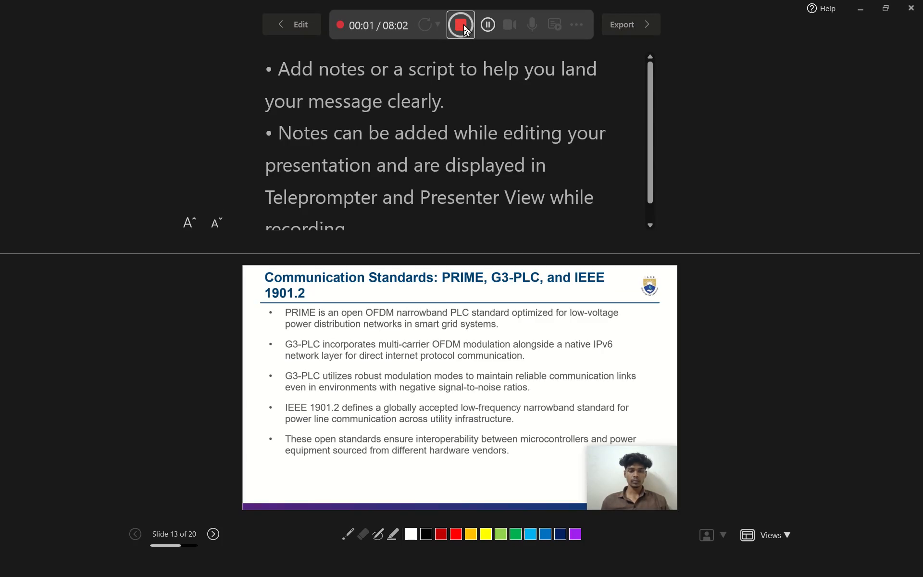
# Advance the running recording from slide 13, Communication Standards, to slide 14, Smart Metering Architecture Using Microprocessor Units.
pyautogui.press('Right')
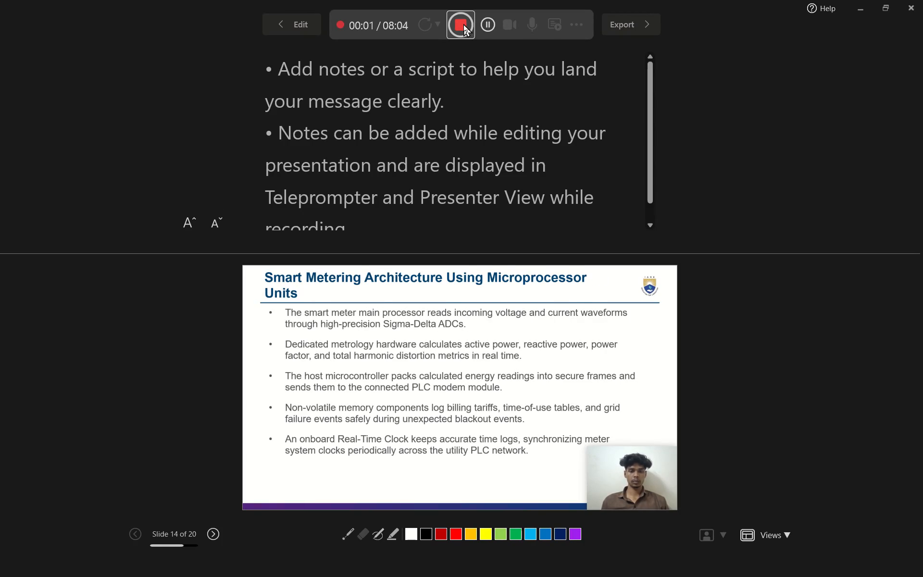
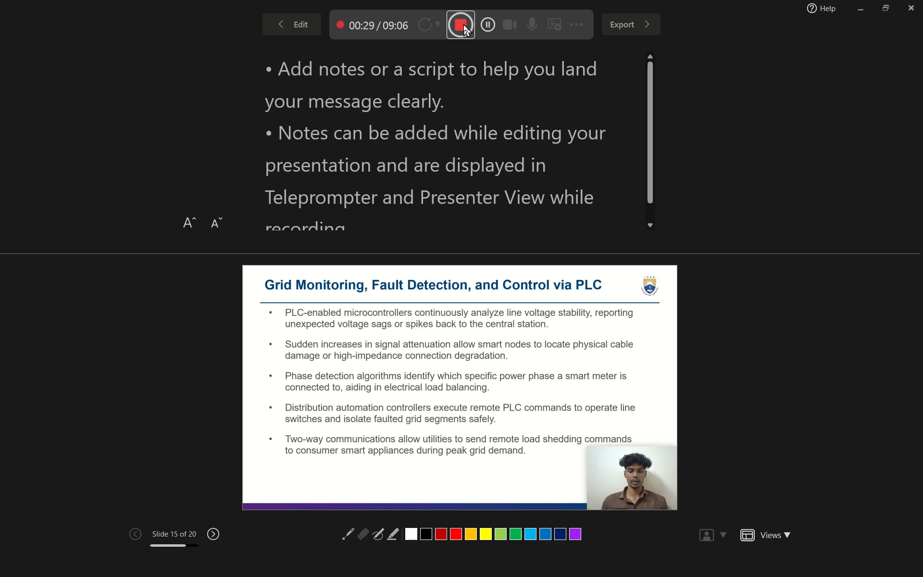
# Advance the running recording from slide 15, Grid Monitoring, one slide at a time through slides 16 and 17 to slide 18, Design Challenges and Mitigation Strategies.
pyautogui.press('Right')
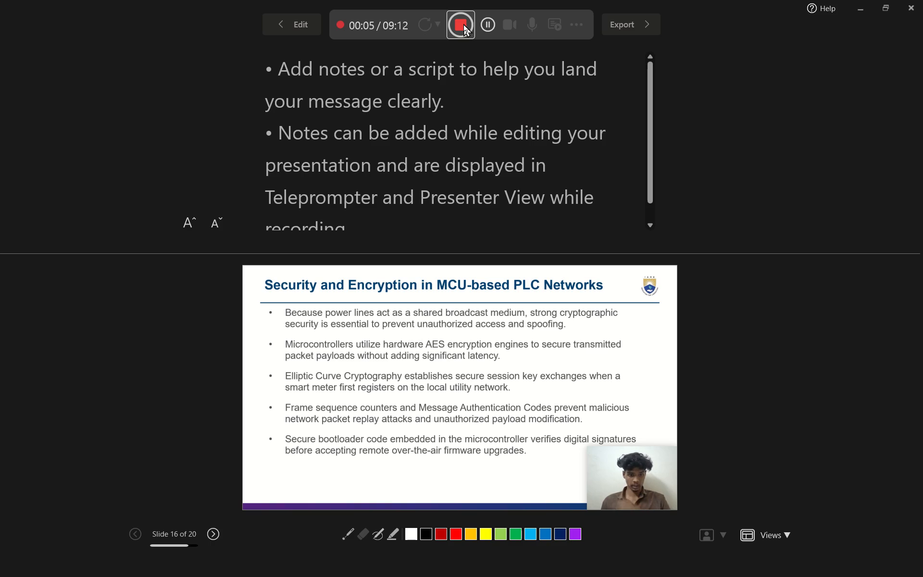
pyautogui.press('Right')
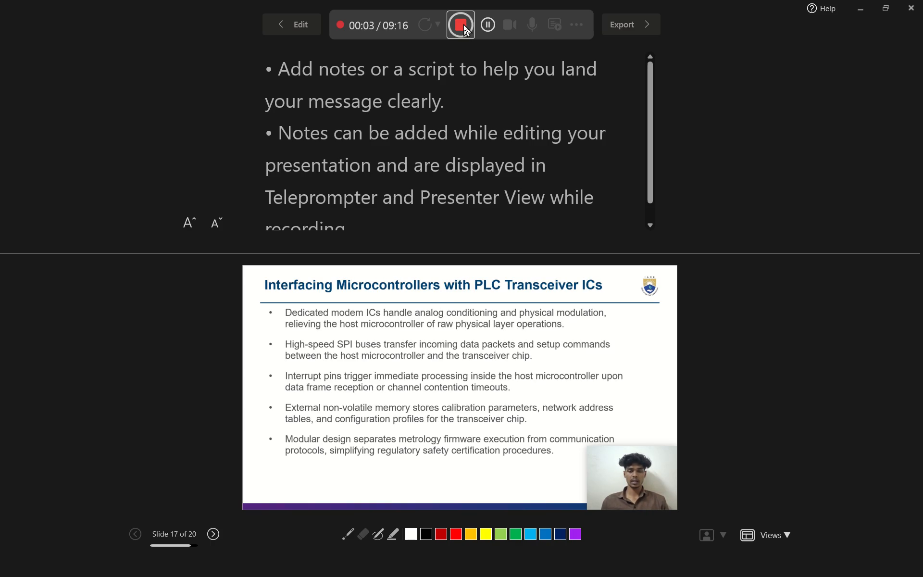
pyautogui.press('Right')
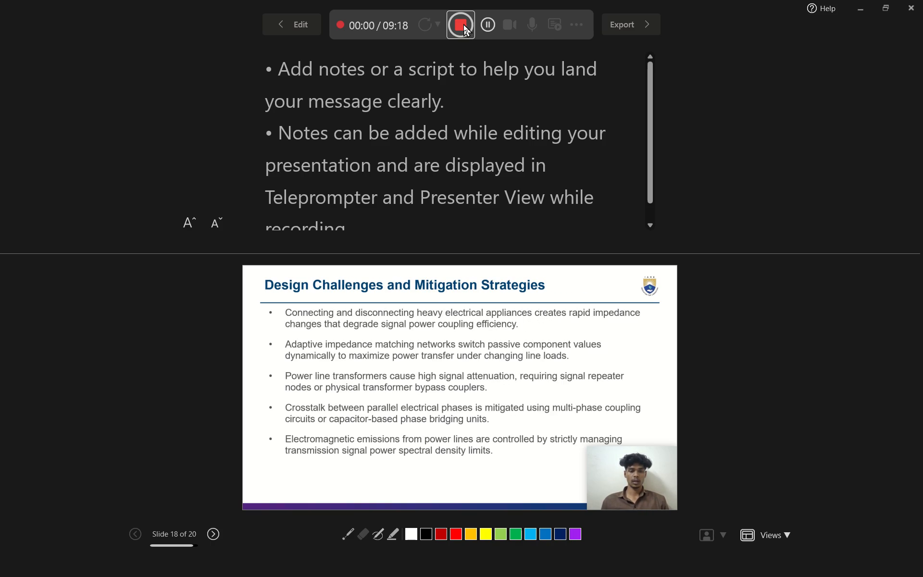
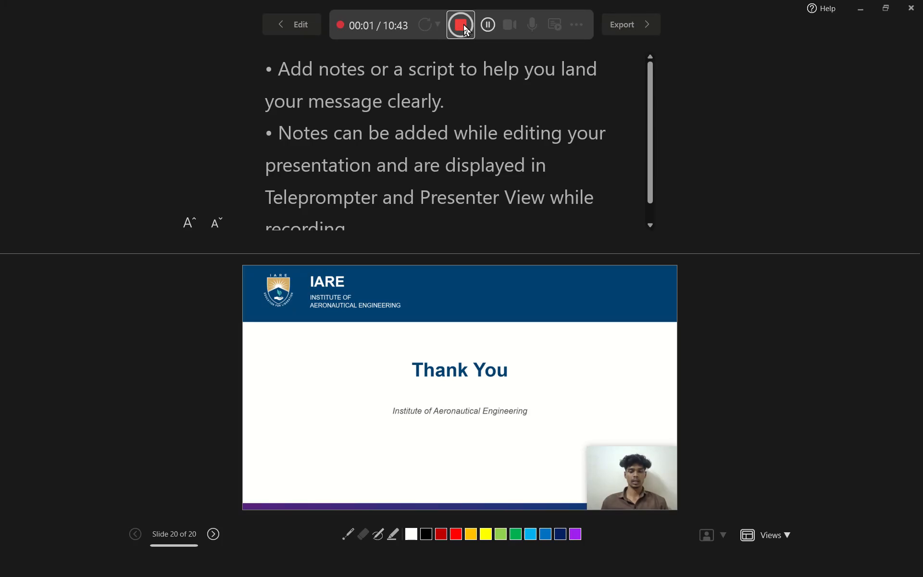
# Stop the narrated recording on slide 20, Thank You.
pyautogui.click(463, 24)
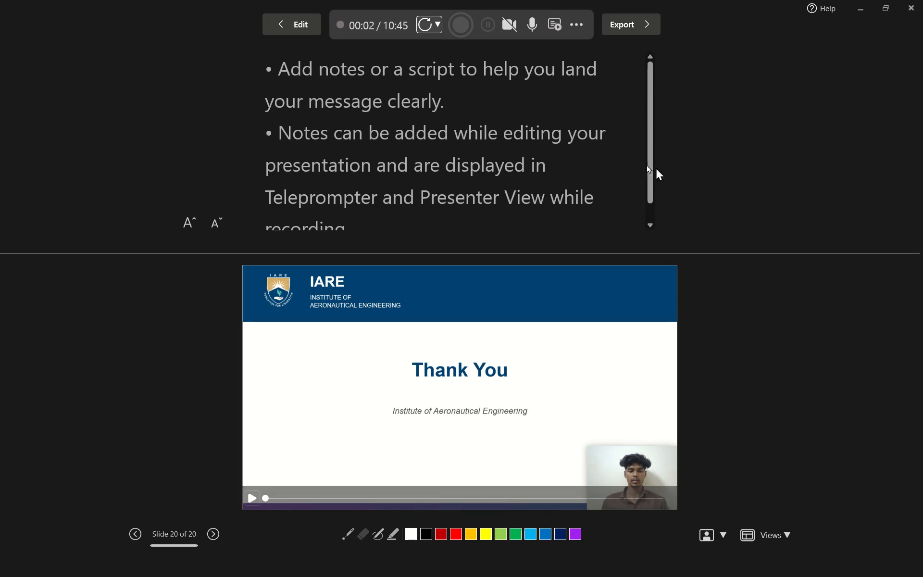
# Export the recorded presentation as an MPEG-4 video to the Captures folder in Videos, keeping the name Power line communication system for smart grids.
pyautogui.click(613, 26)
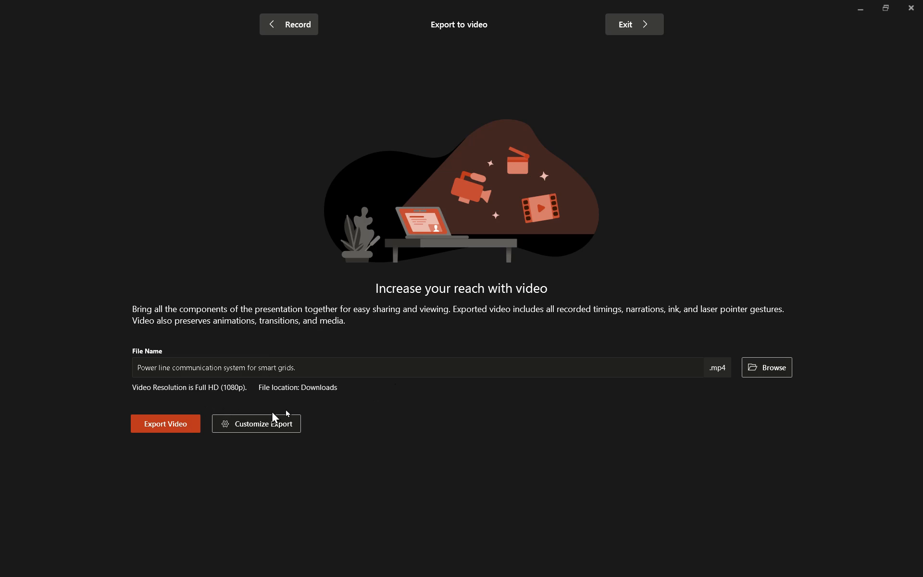
pyautogui.click(762, 365)
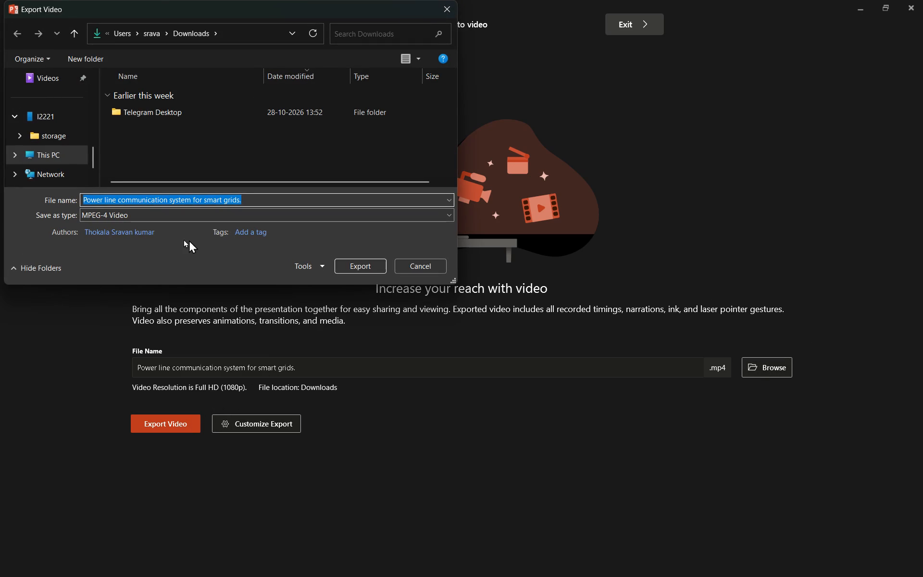
pyautogui.click(68, 75)
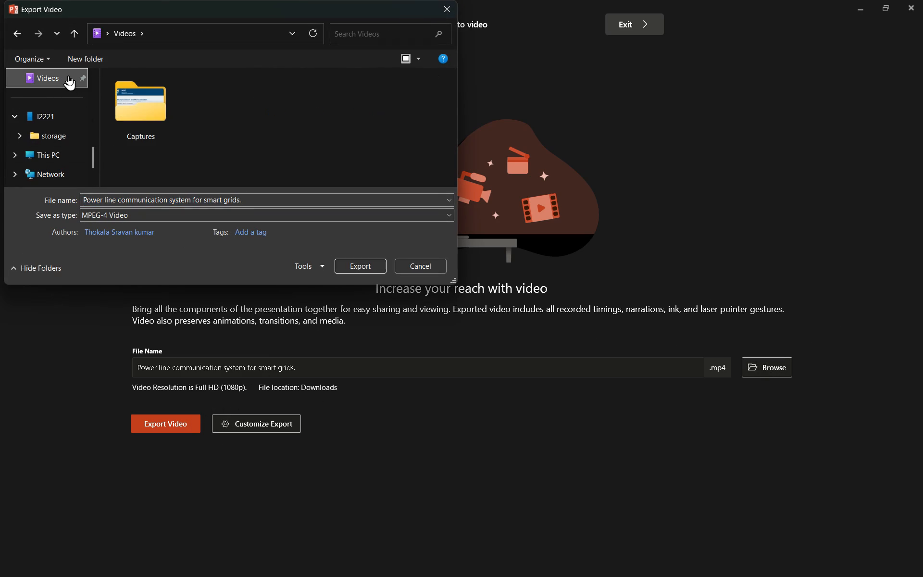
pyautogui.doubleClick(132, 103)
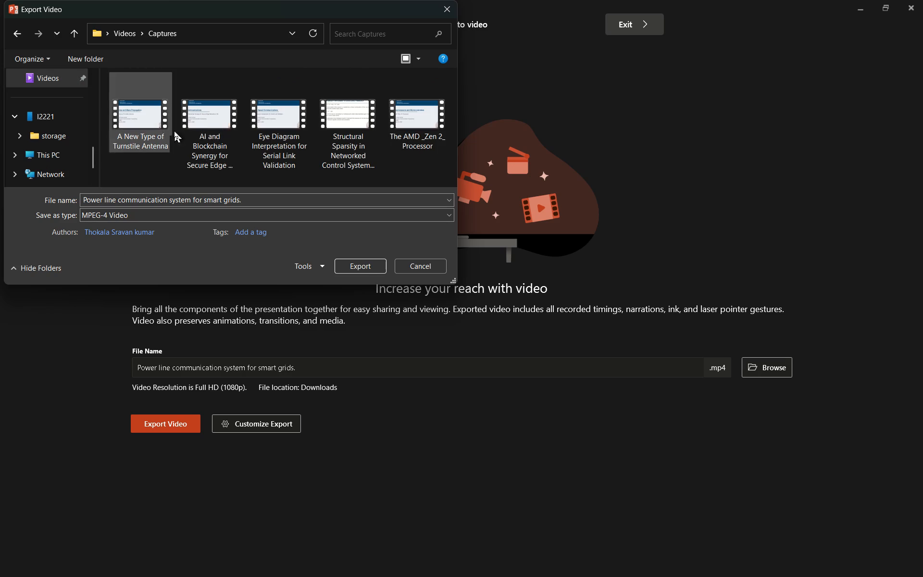
pyautogui.click(358, 265)
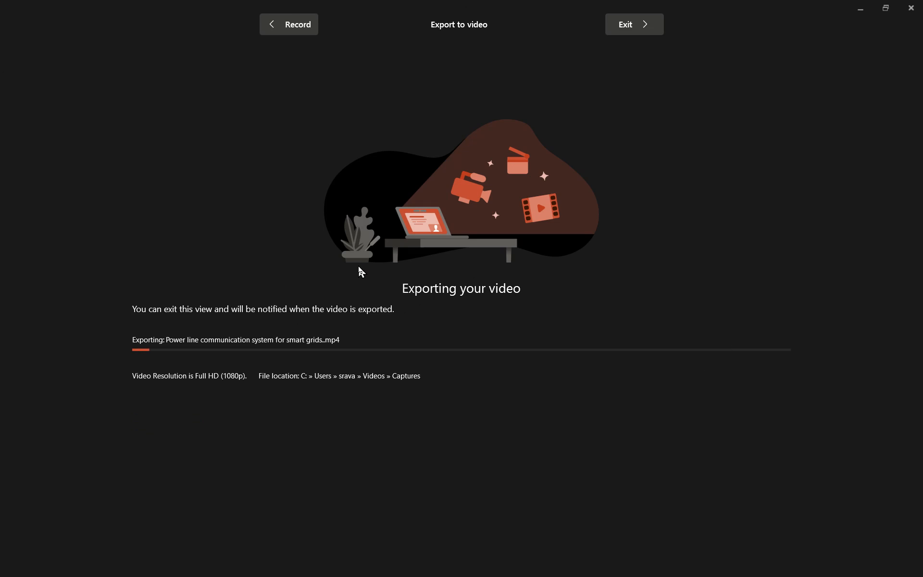
# Switch to Chrome and sign in to the Samvidha student portal with the prefilled credentials.
pyautogui.hotkey('alt', 'Tab')
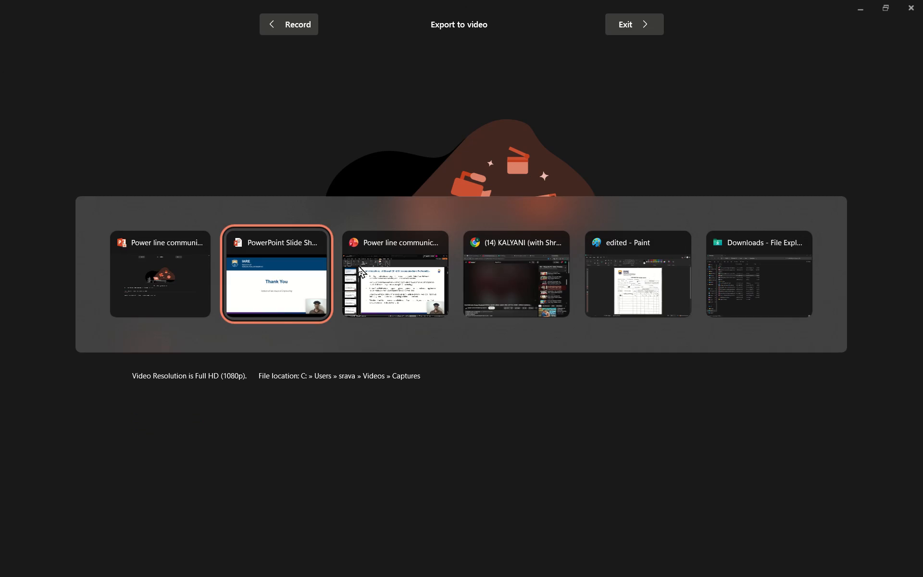
pyautogui.hotkey('alt', 'Tab')
pyautogui.hotkey('alt', 'Tab')
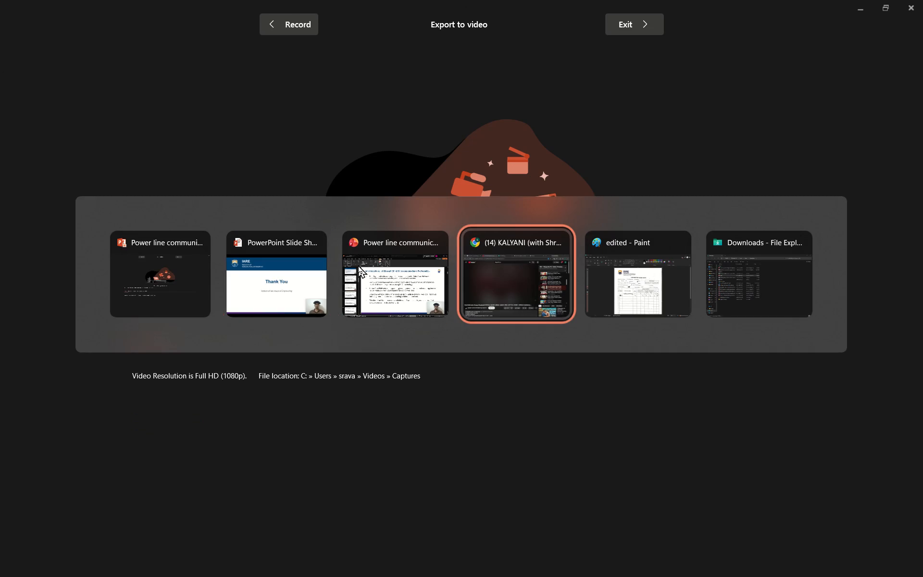
pyautogui.click(334, 201)
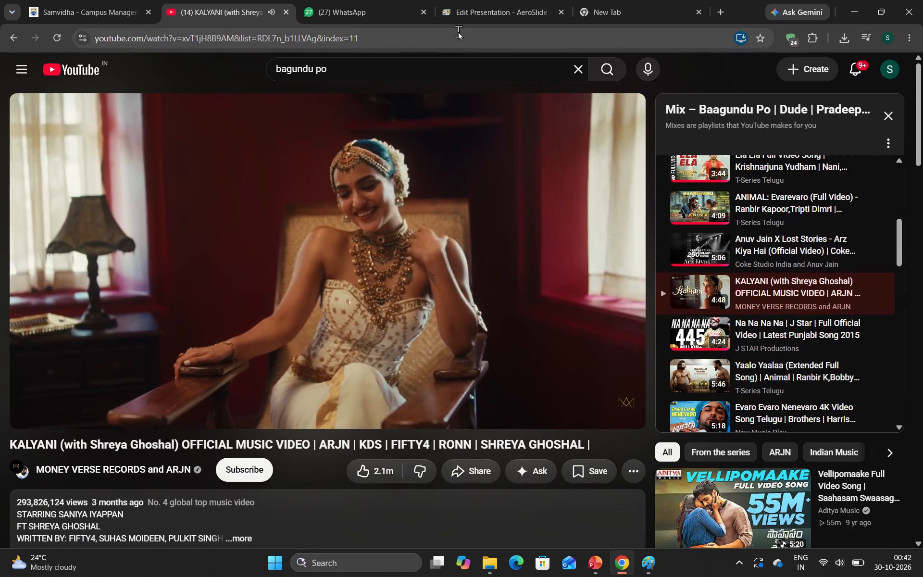
pyautogui.click(82, 17)
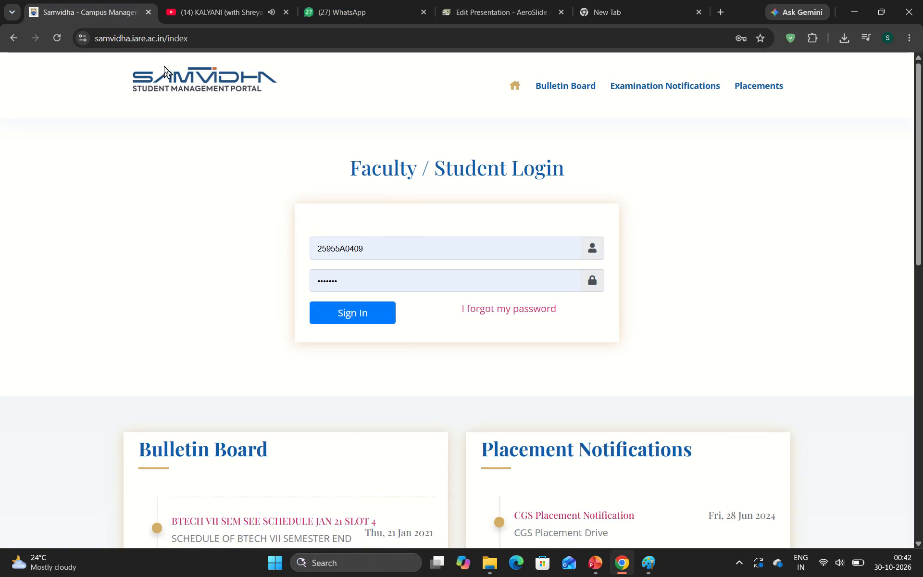
pyautogui.click(359, 314)
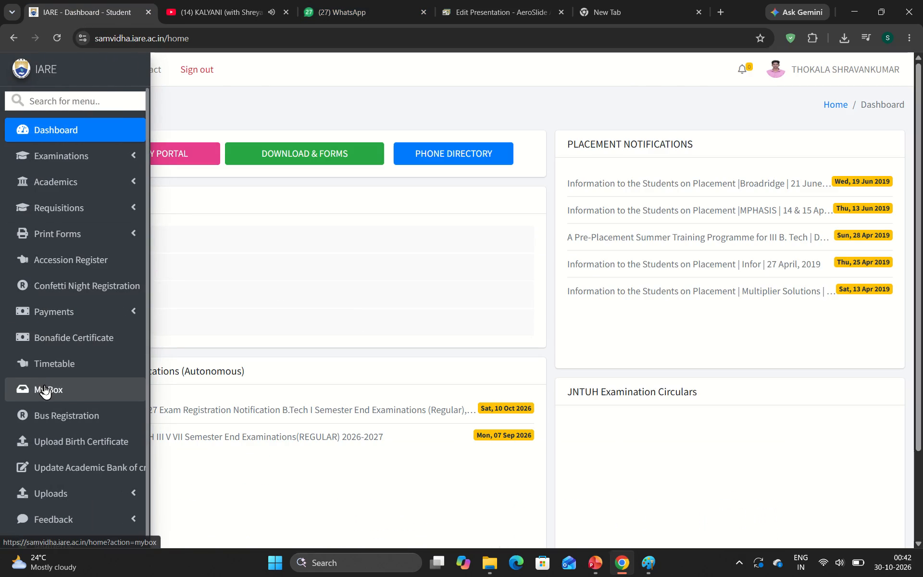
# Open the portal's AAT-II upload page from the Uploads section.
pyautogui.scroll(-3, 44, 385)
pyautogui.click(40, 488)
pyautogui.scroll(-4, 40, 488)
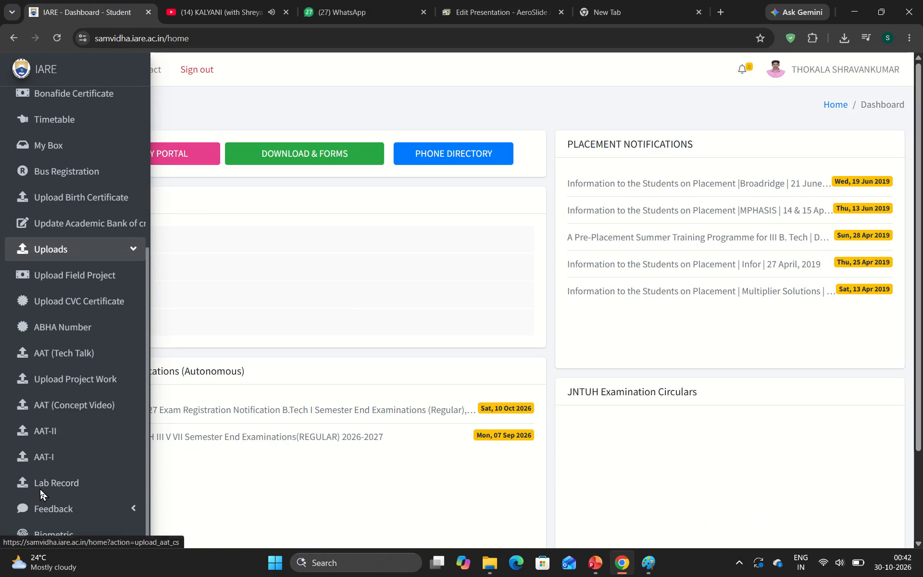
pyautogui.click(53, 434)
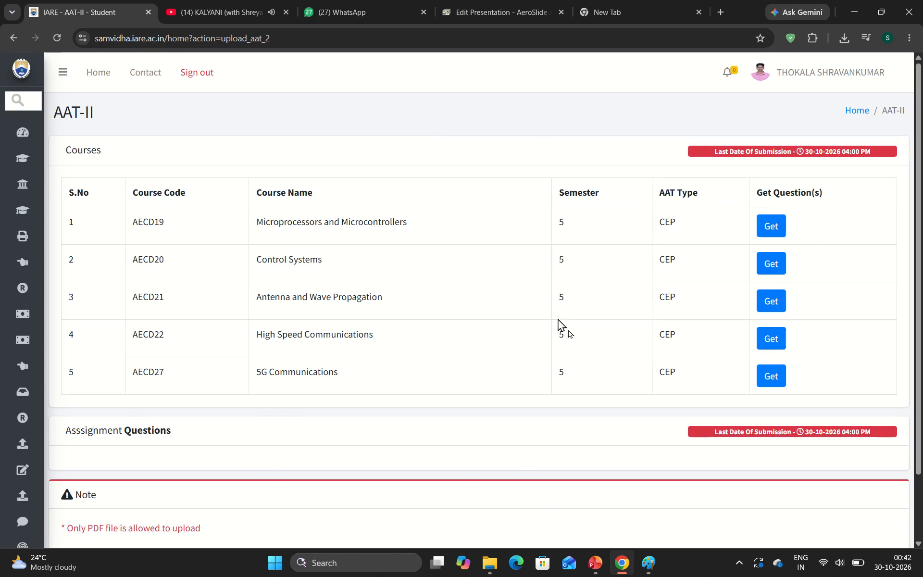
# Get the assigned AAT-II question for Control Systems (AECD20).
pyautogui.click(766, 265)
pyautogui.click(458, 378)
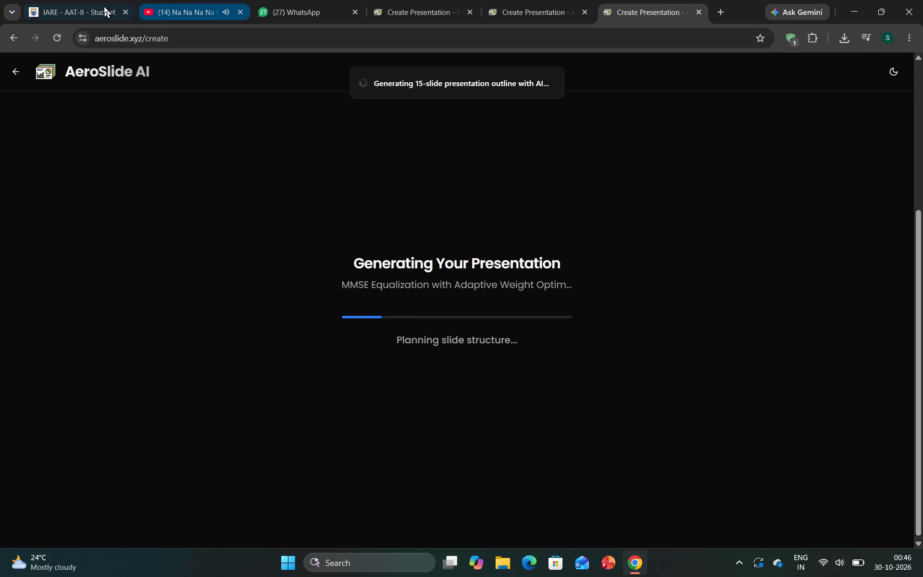
pyautogui.click(77, 13)
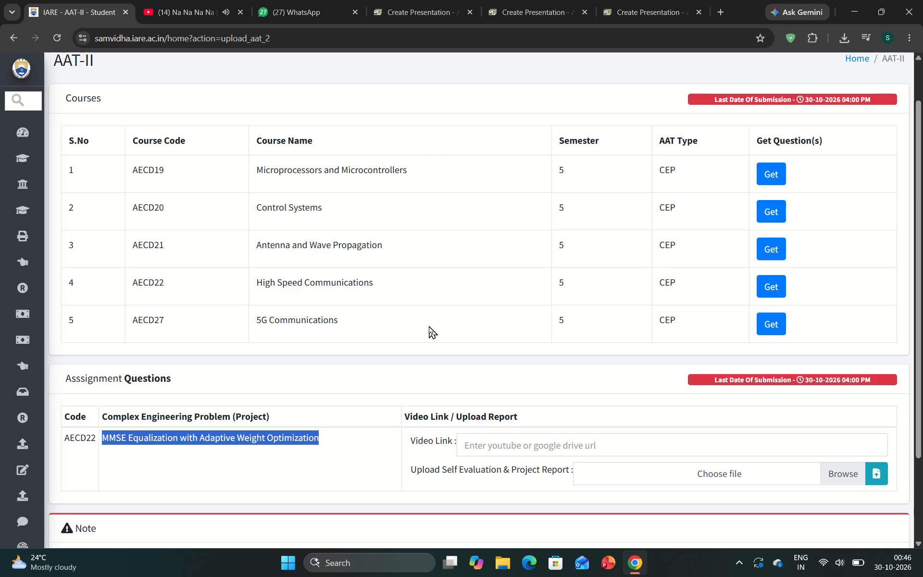
pyautogui.click(396, 340)
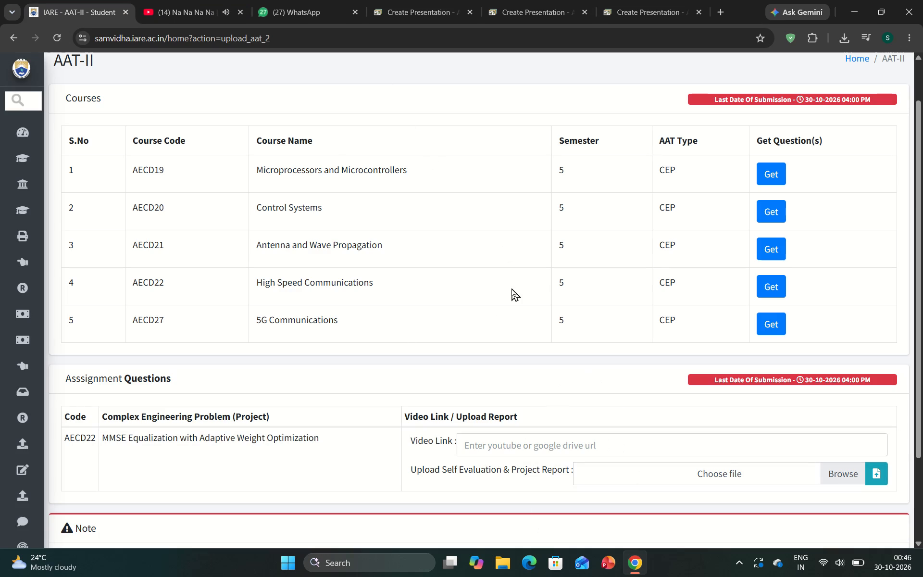
# Switch to YouTube and go to the Na Na Na Na music video's player.
pyautogui.click(214, 0)
pyautogui.click(316, 163)
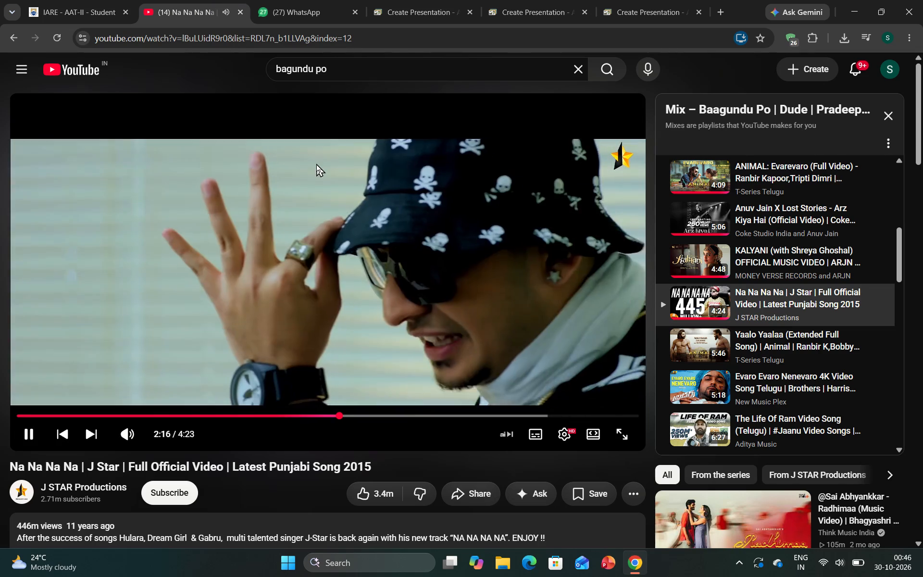